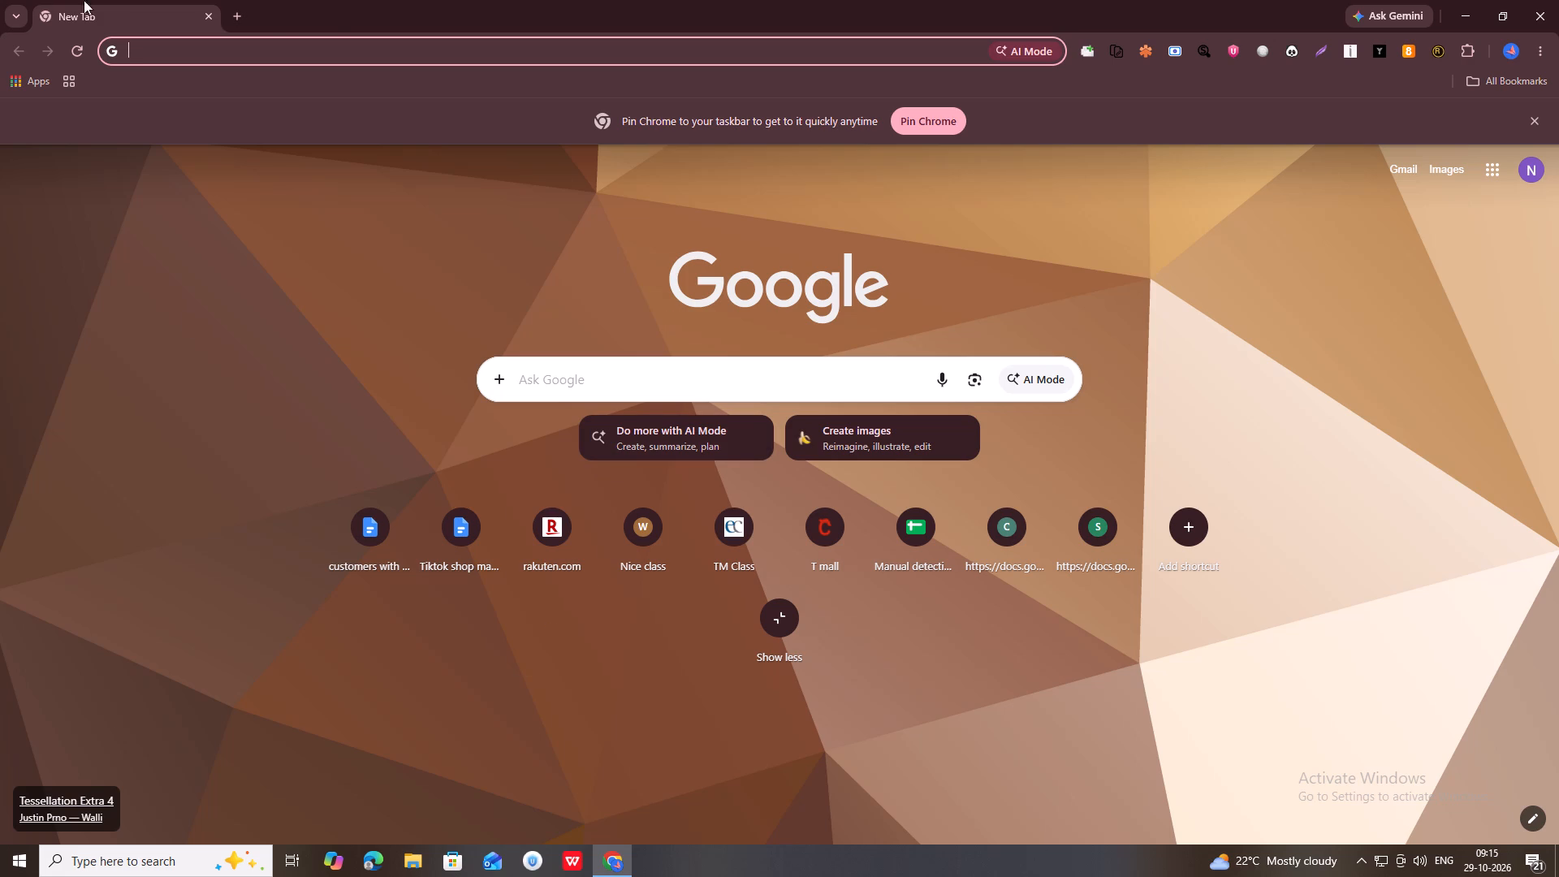
Dismiss the banner offering to pin Chrome to the taskbar.
{"action": "left_click", "coordinate": [1533, 114]}
Look up the Calendar - Suntec - Brand spreadsheet among the address suggestions using "calen".
{"action": "left_click", "coordinate": [313, 54]}
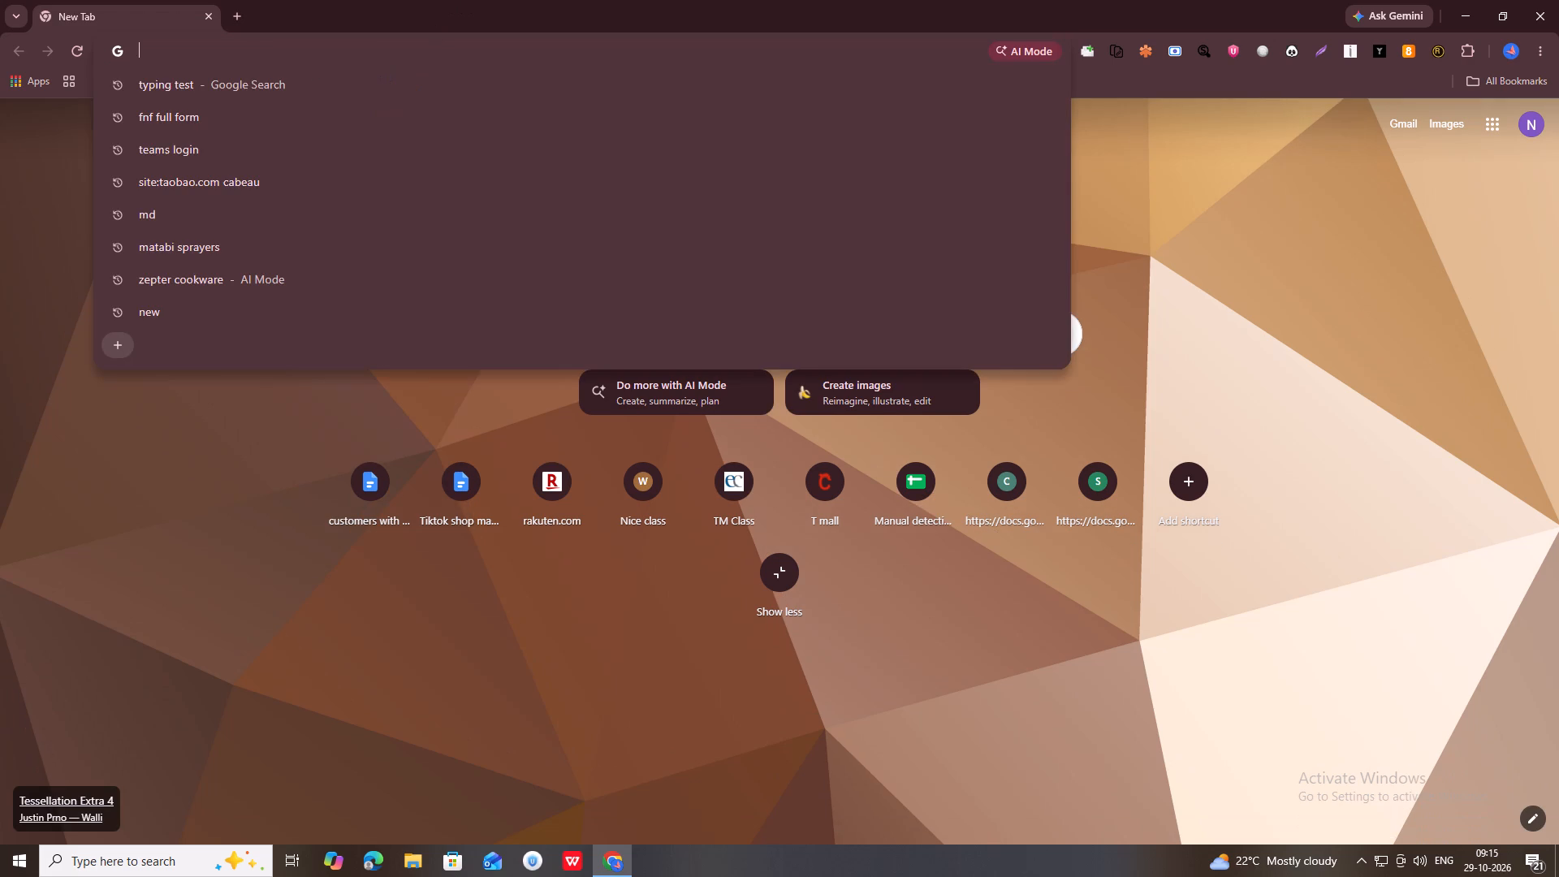
{"action": "type", "text": "ca"}
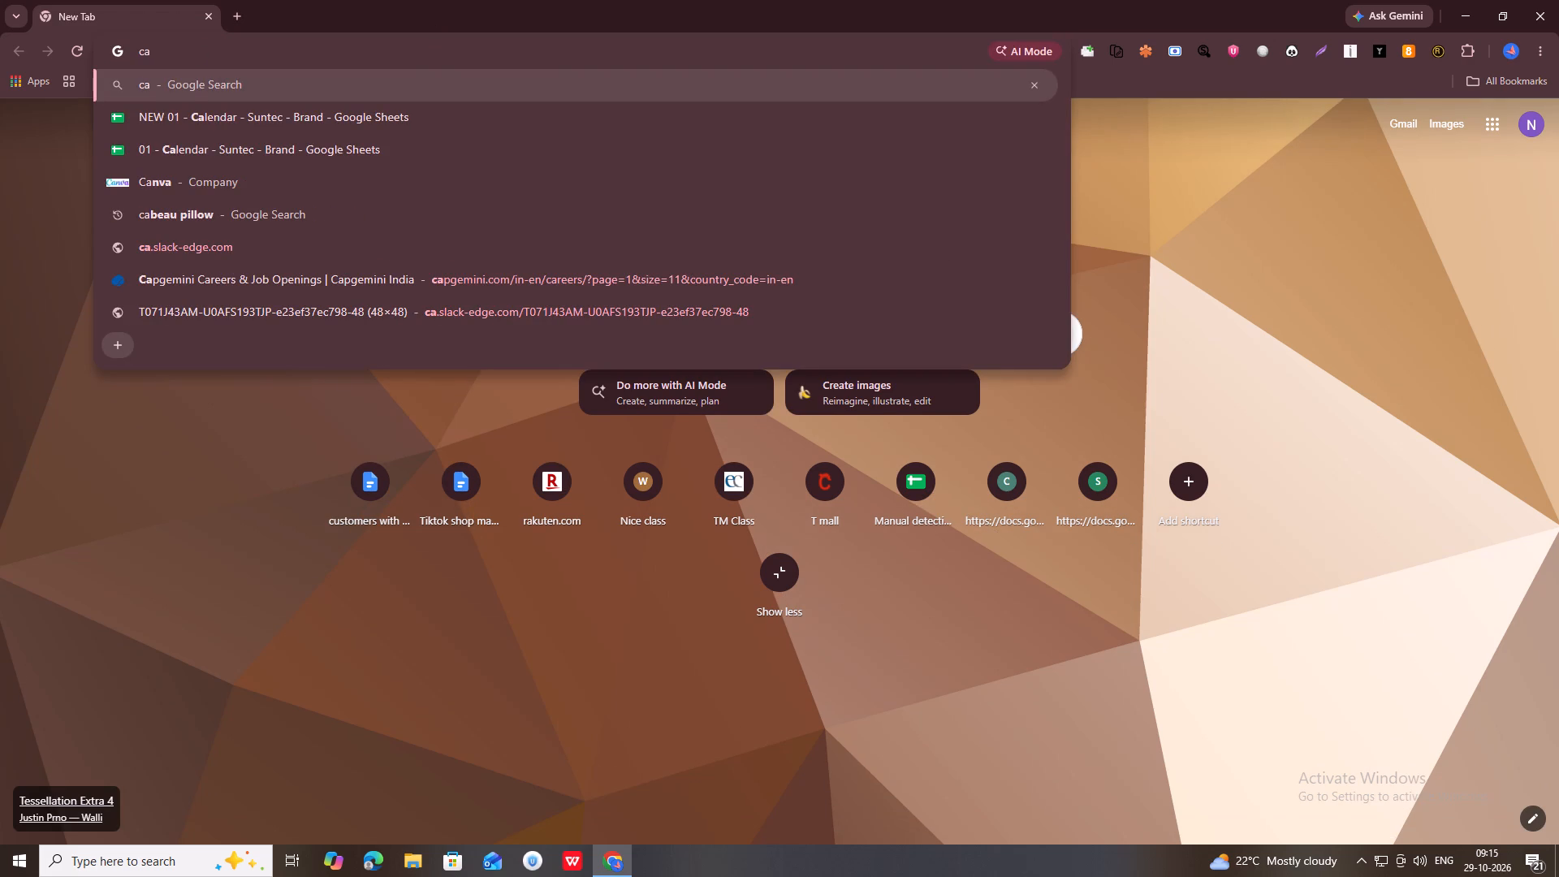
{"action": "type", "text": "len"}
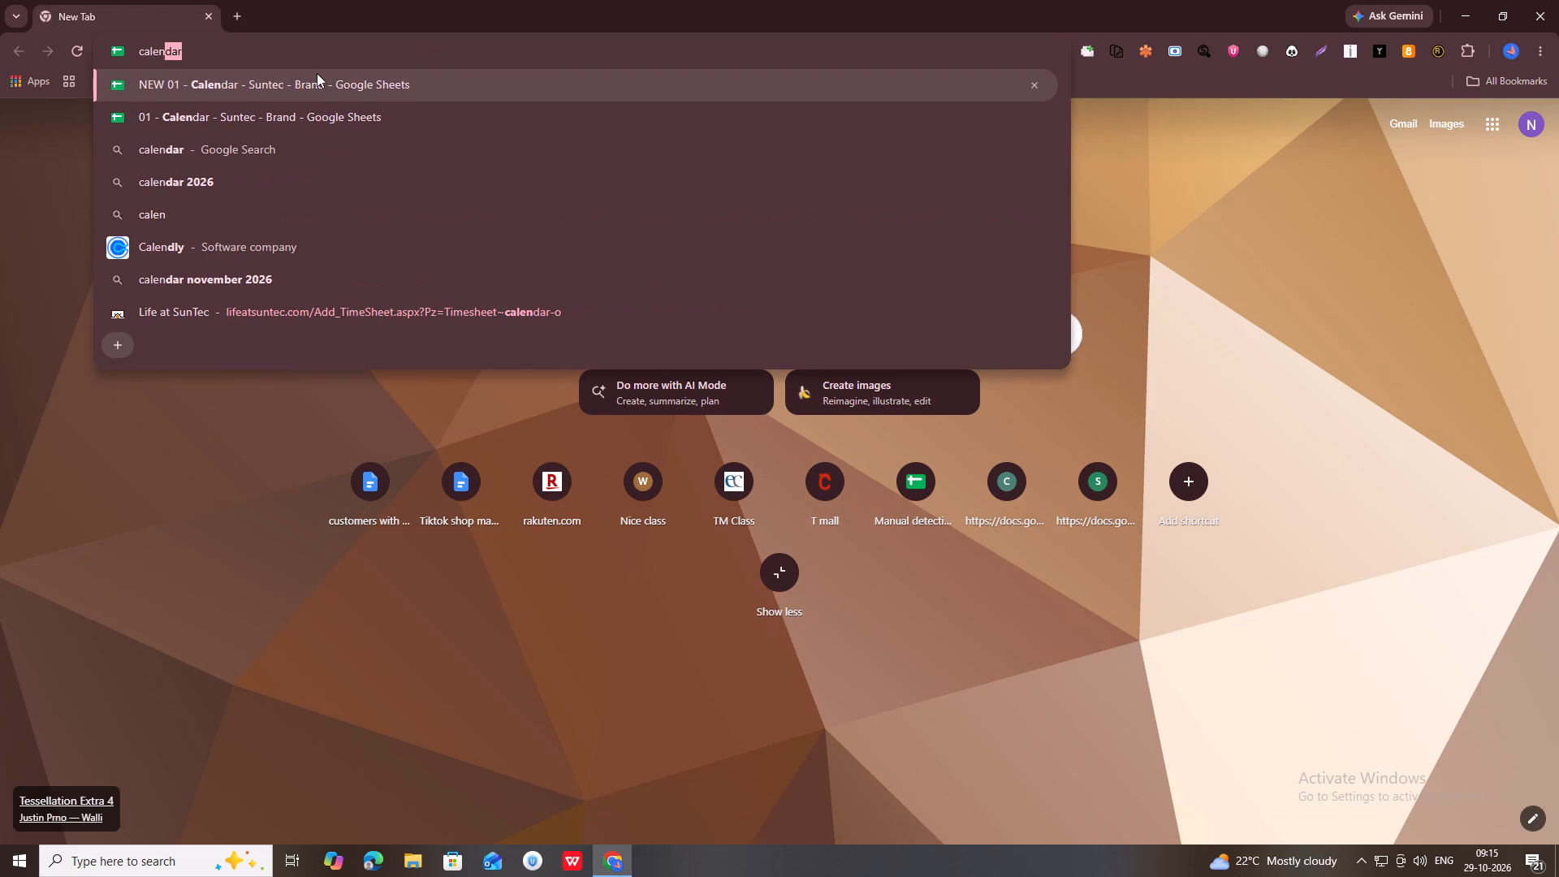
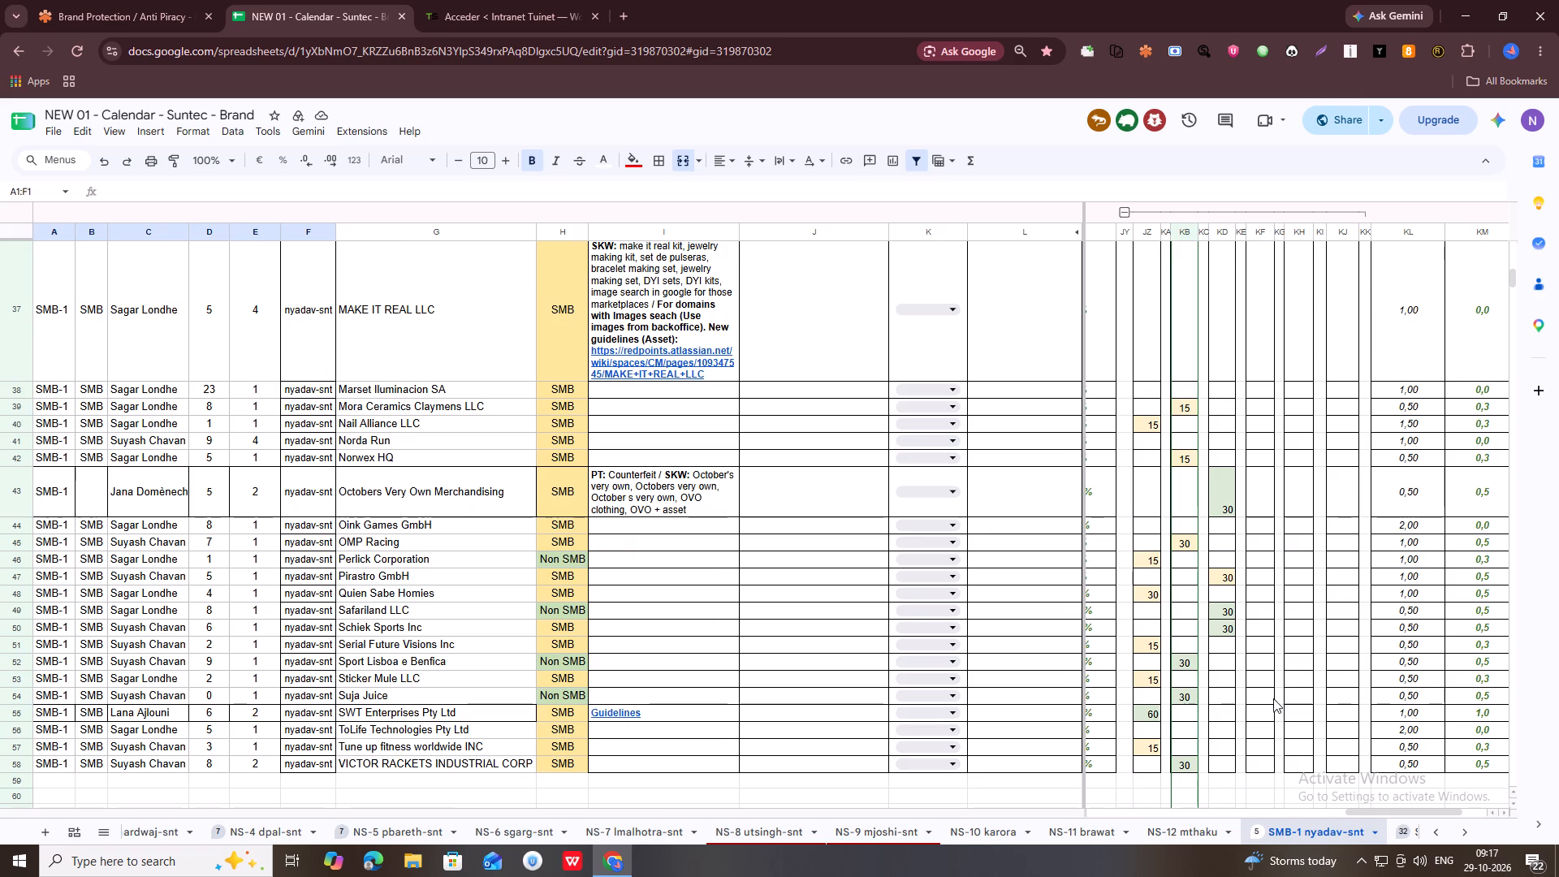
Enter 60 in the 29/10 column for ToLife Technologies Pty Ltd, Oink Games GmbH and Norda Run.
{"action": "left_click", "coordinate": [1254, 650]}
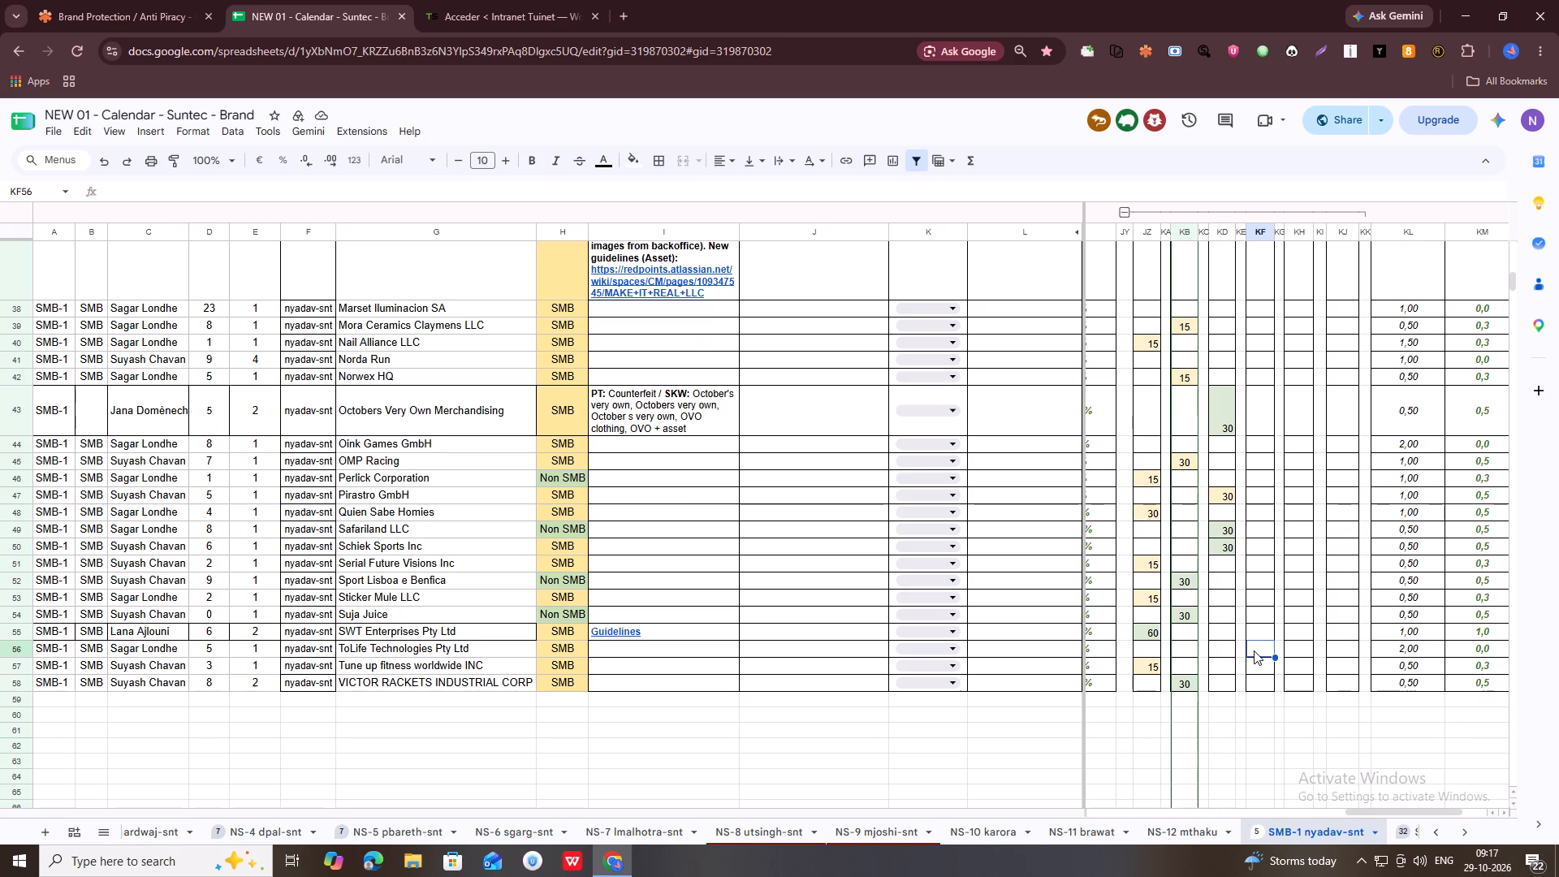
{"action": "key", "text": "6"}
{"action": "key", "text": "0"}
{"action": "key", "text": "Up"}
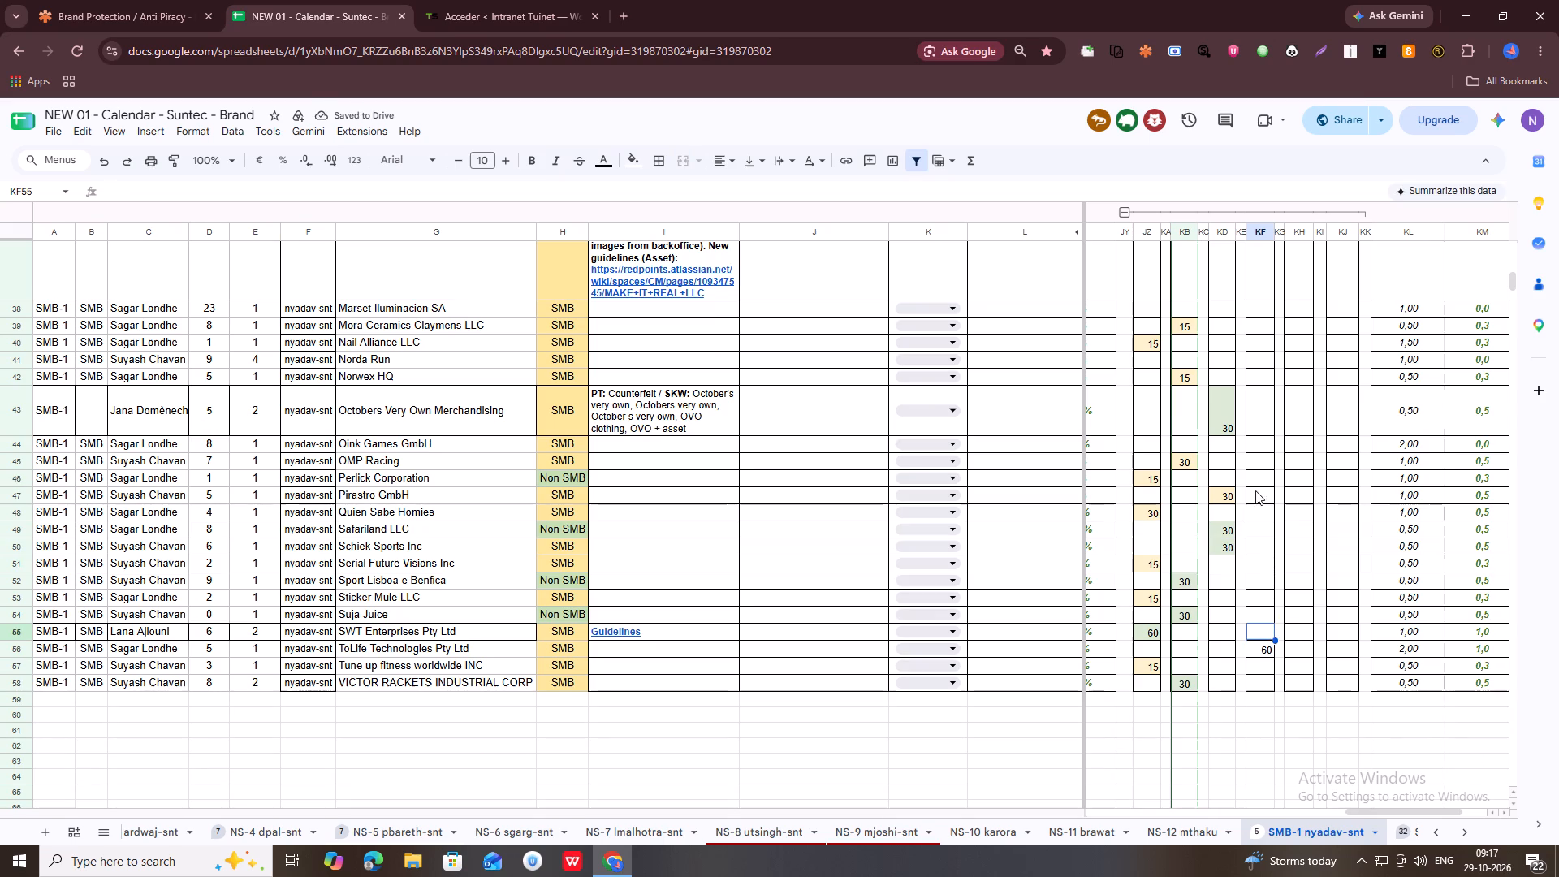
{"action": "left_click", "coordinate": [1259, 446]}
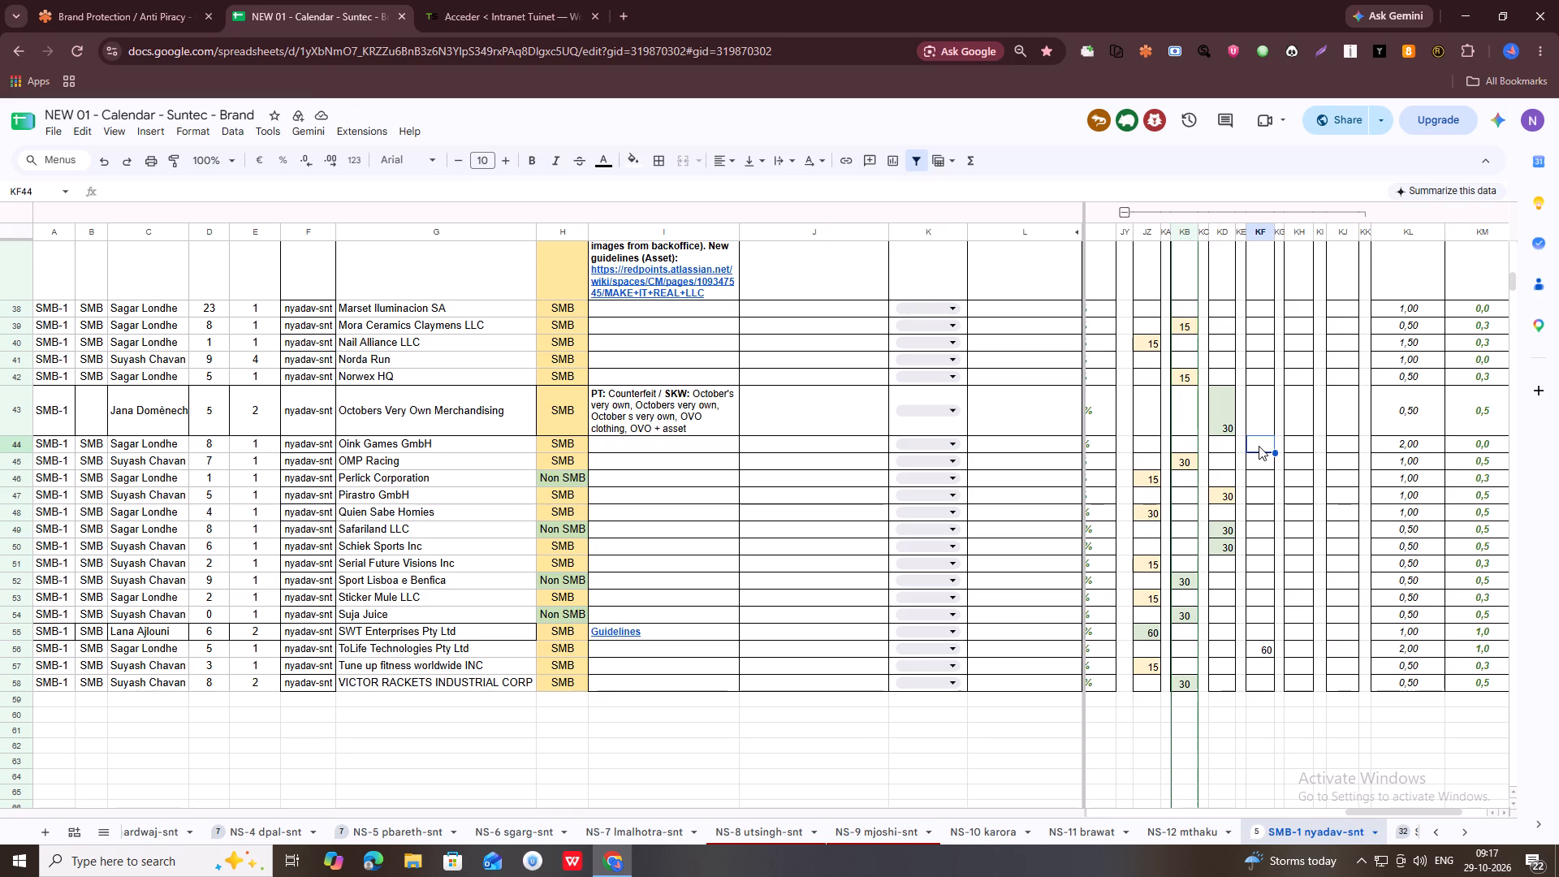
{"action": "type", "text": "60"}
{"action": "key", "text": "Up"}
{"action": "key", "text": "Up"}
{"action": "key", "text": "Up"}
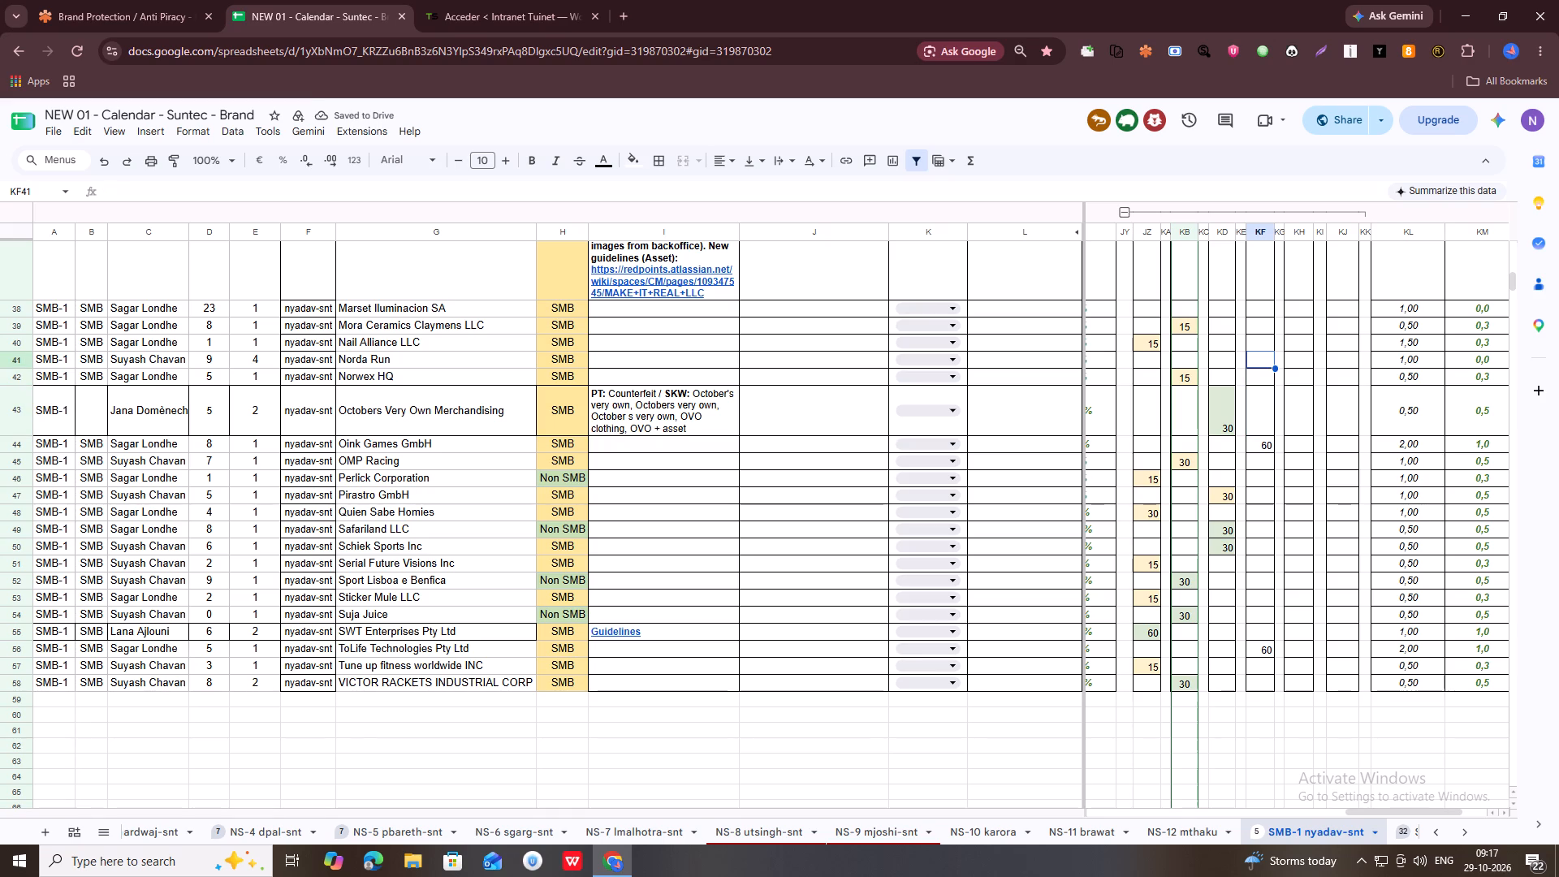
{"action": "type", "text": "60"}
{"action": "key", "text": "Up"}
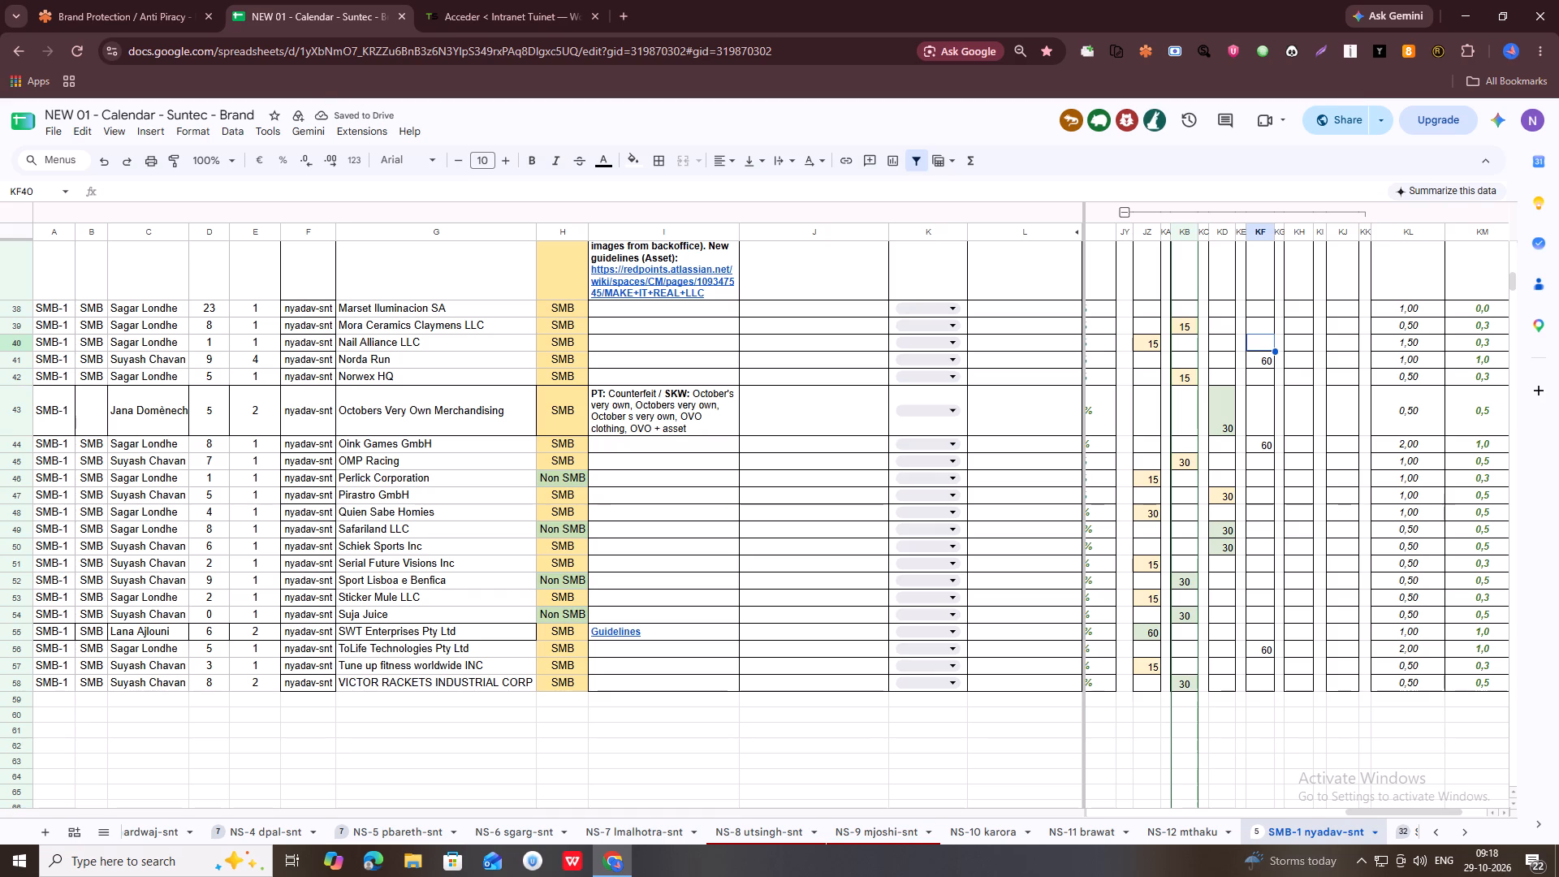
Enter 60 in the 29/10 column for Marset Iluminacion SA and MAKE IT REAL LLC.
{"action": "key", "text": "Down"}
{"action": "key", "text": "Down"}
{"action": "key", "text": "Down"}
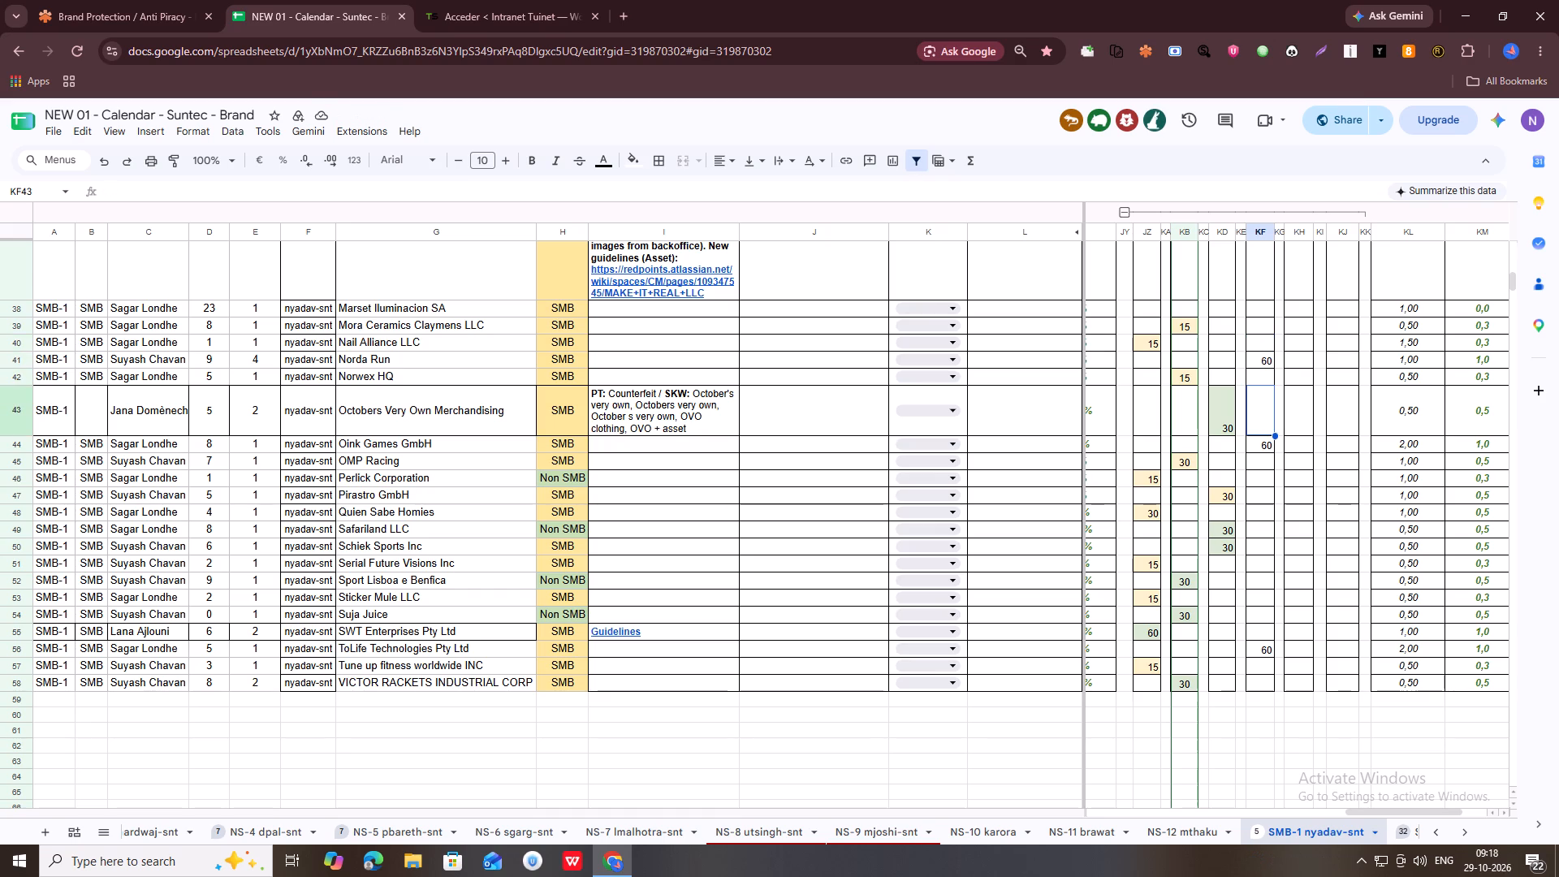
{"action": "key", "text": "Up"}
{"action": "key", "text": "Up"}
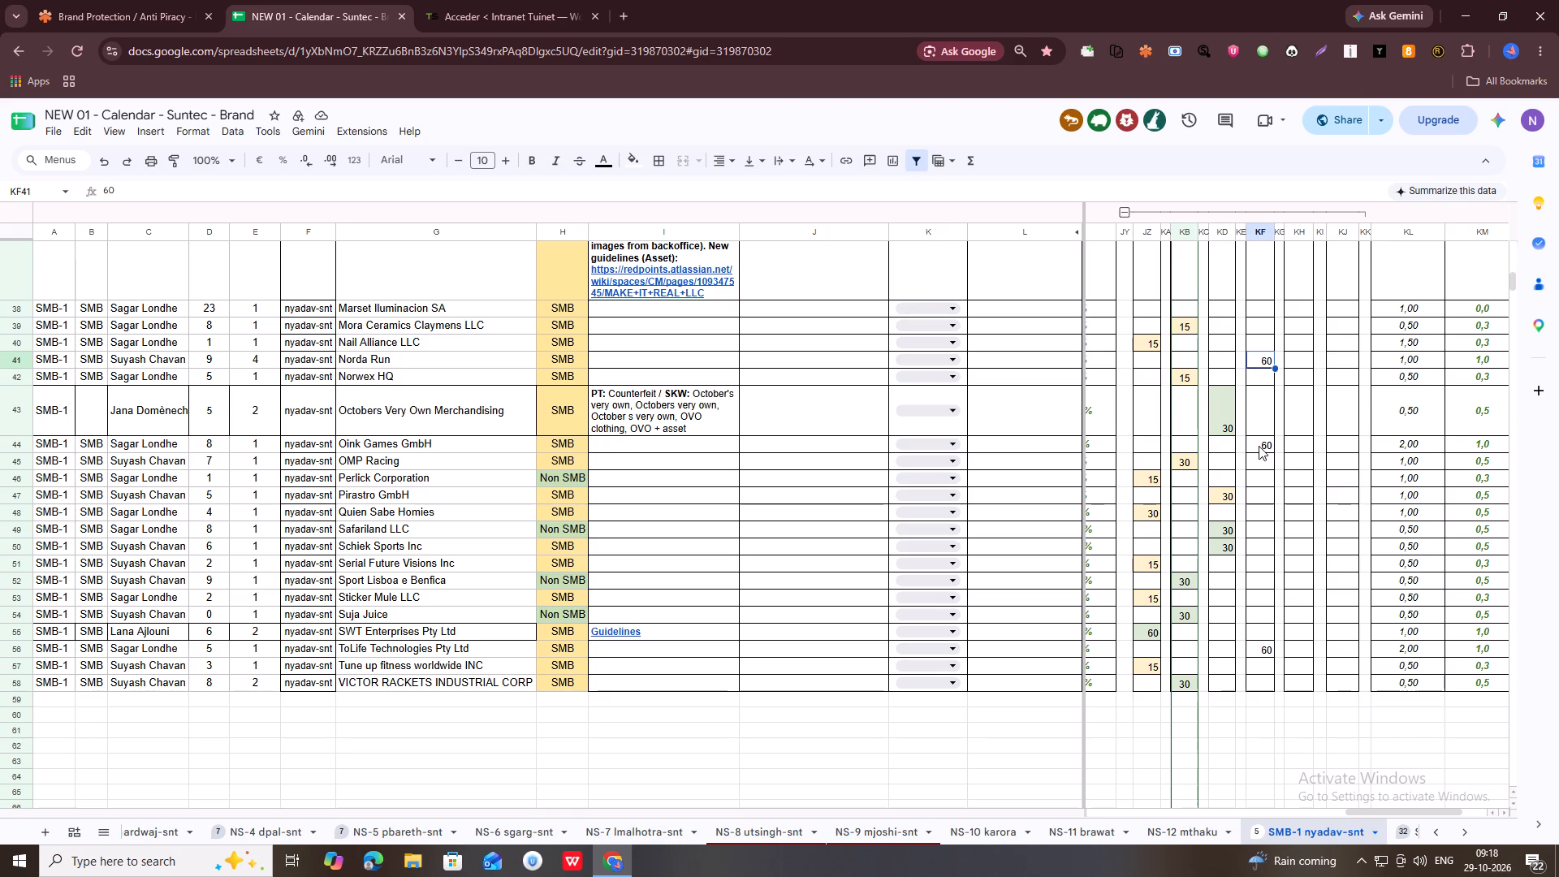
{"action": "key", "text": "Up"}
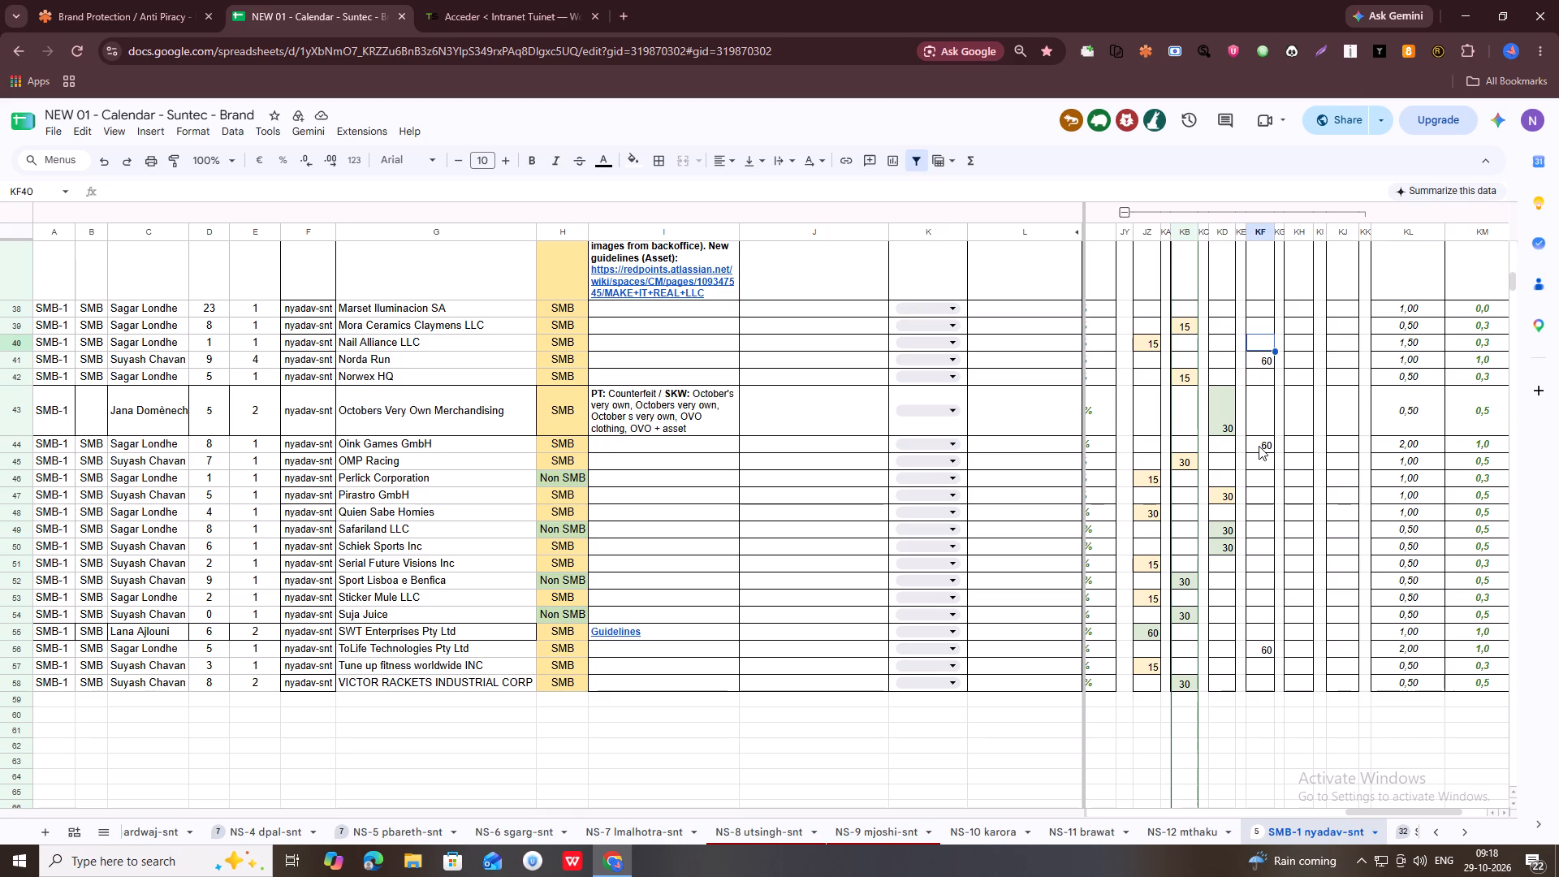
{"action": "key", "text": "Up"}
{"action": "key", "text": "Up"}
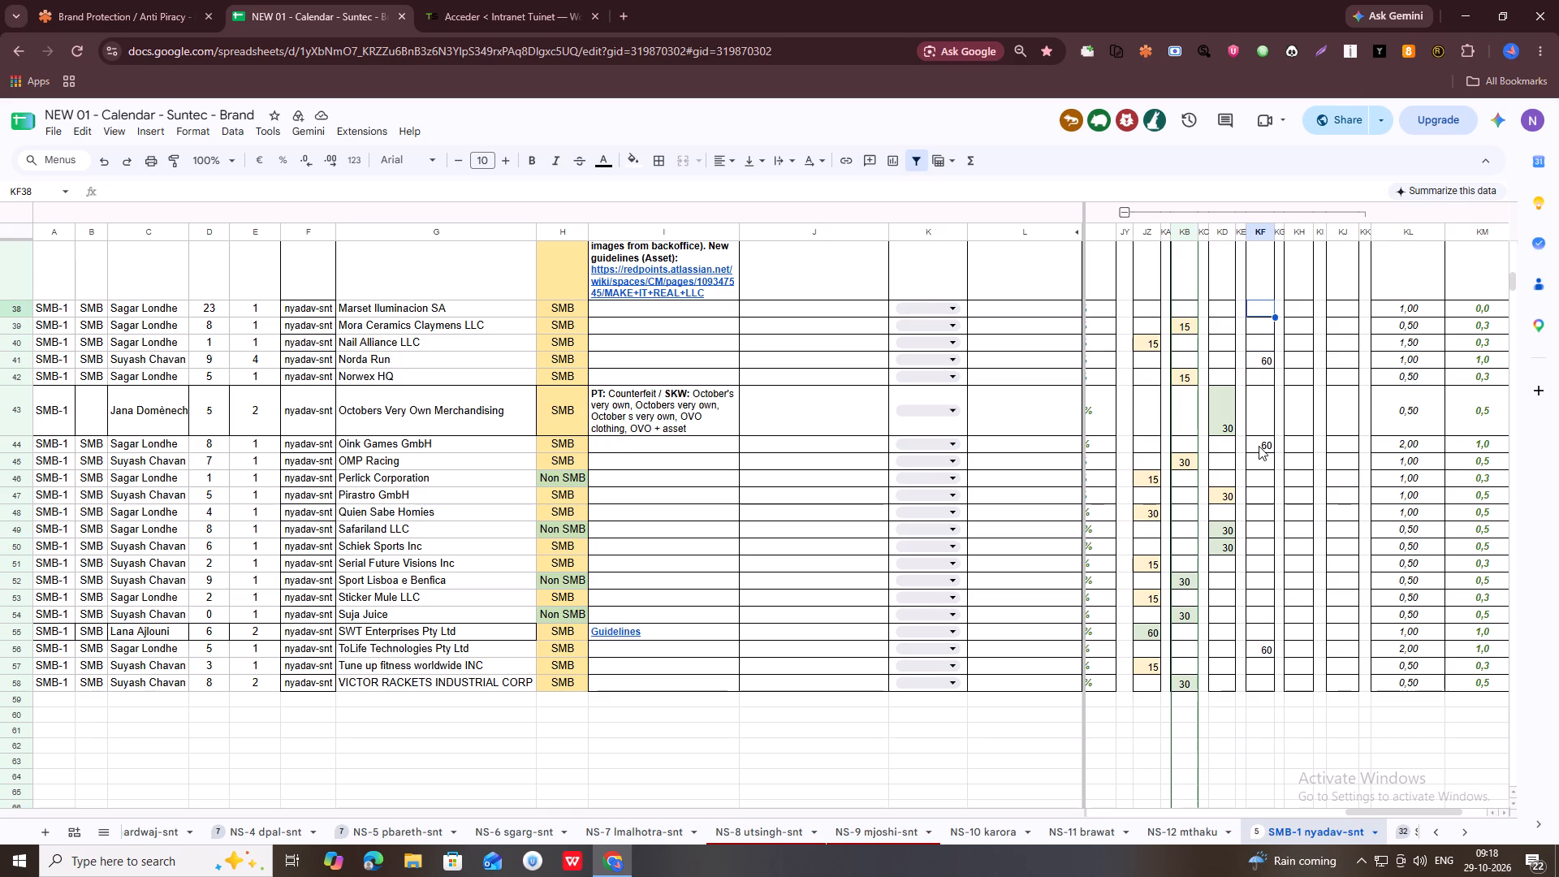
{"action": "type", "text": "60"}
{"action": "key", "text": "Up"}
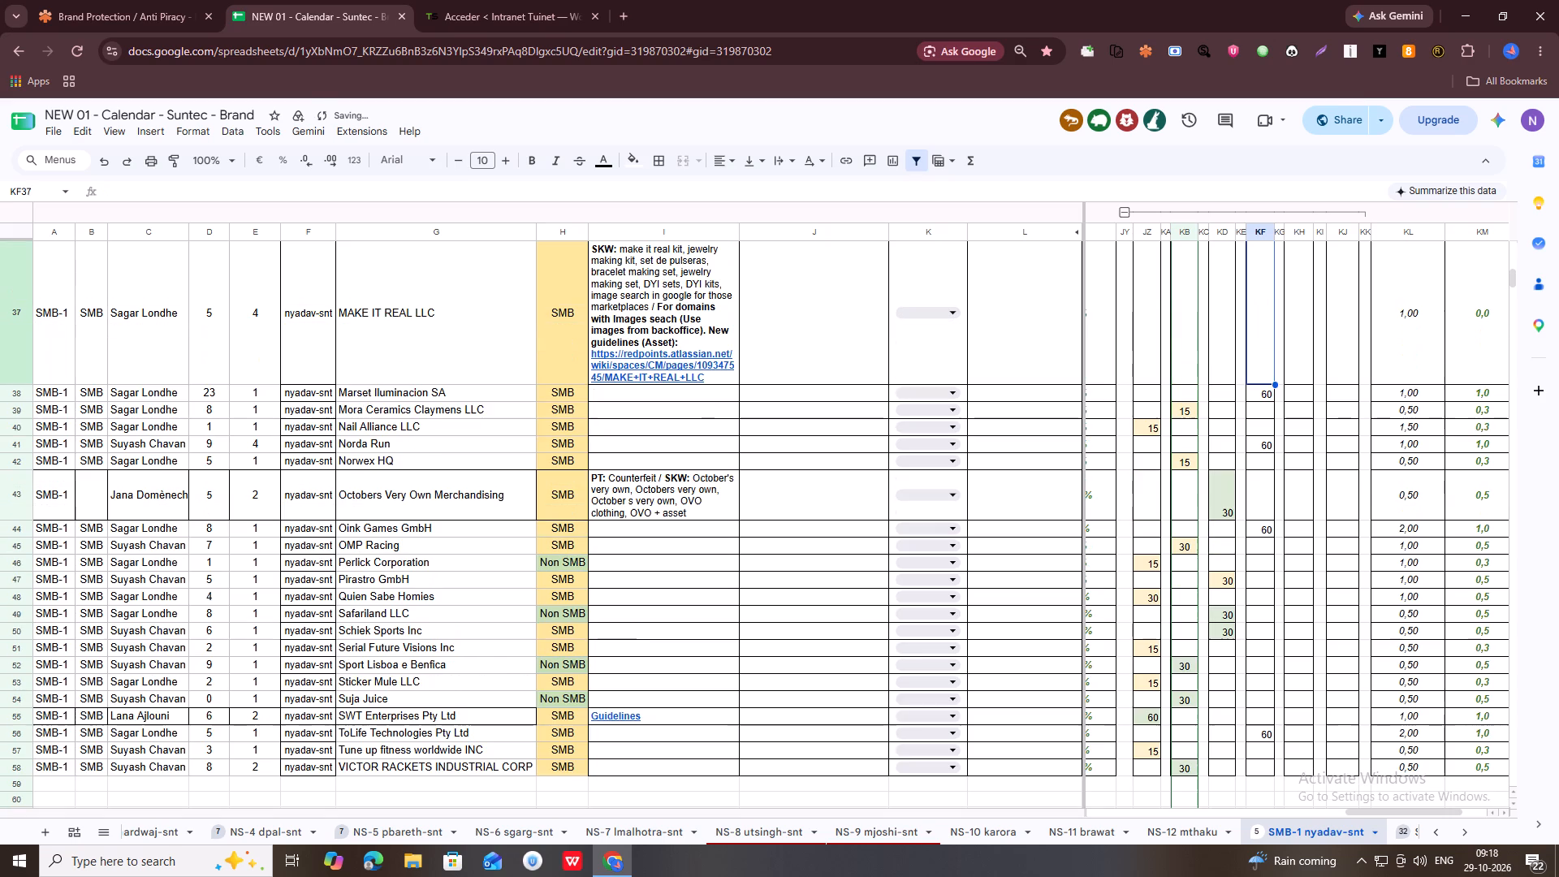
{"action": "type", "text": "60"}
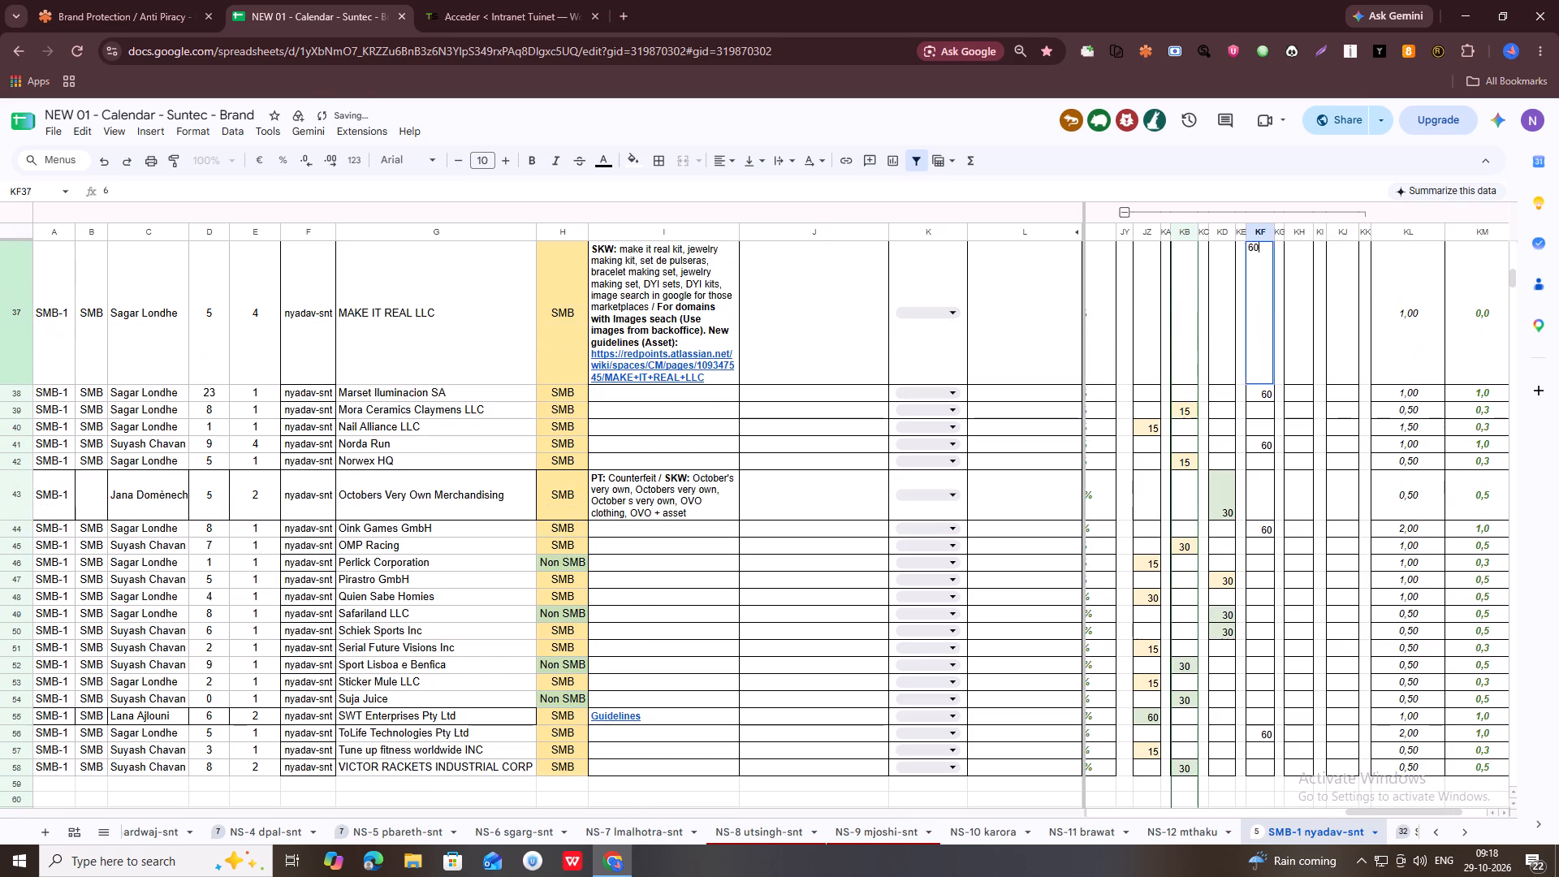
{"action": "key", "text": "Up"}
Centre the 29/10 column entries horizontally from The Walt Disney row down to ToLife Technologies Pty Ltd (KF21:KF56).
{"action": "scroll", "coordinate": [1285, 534], "scroll_direction": "up", "scroll_amount": 4}
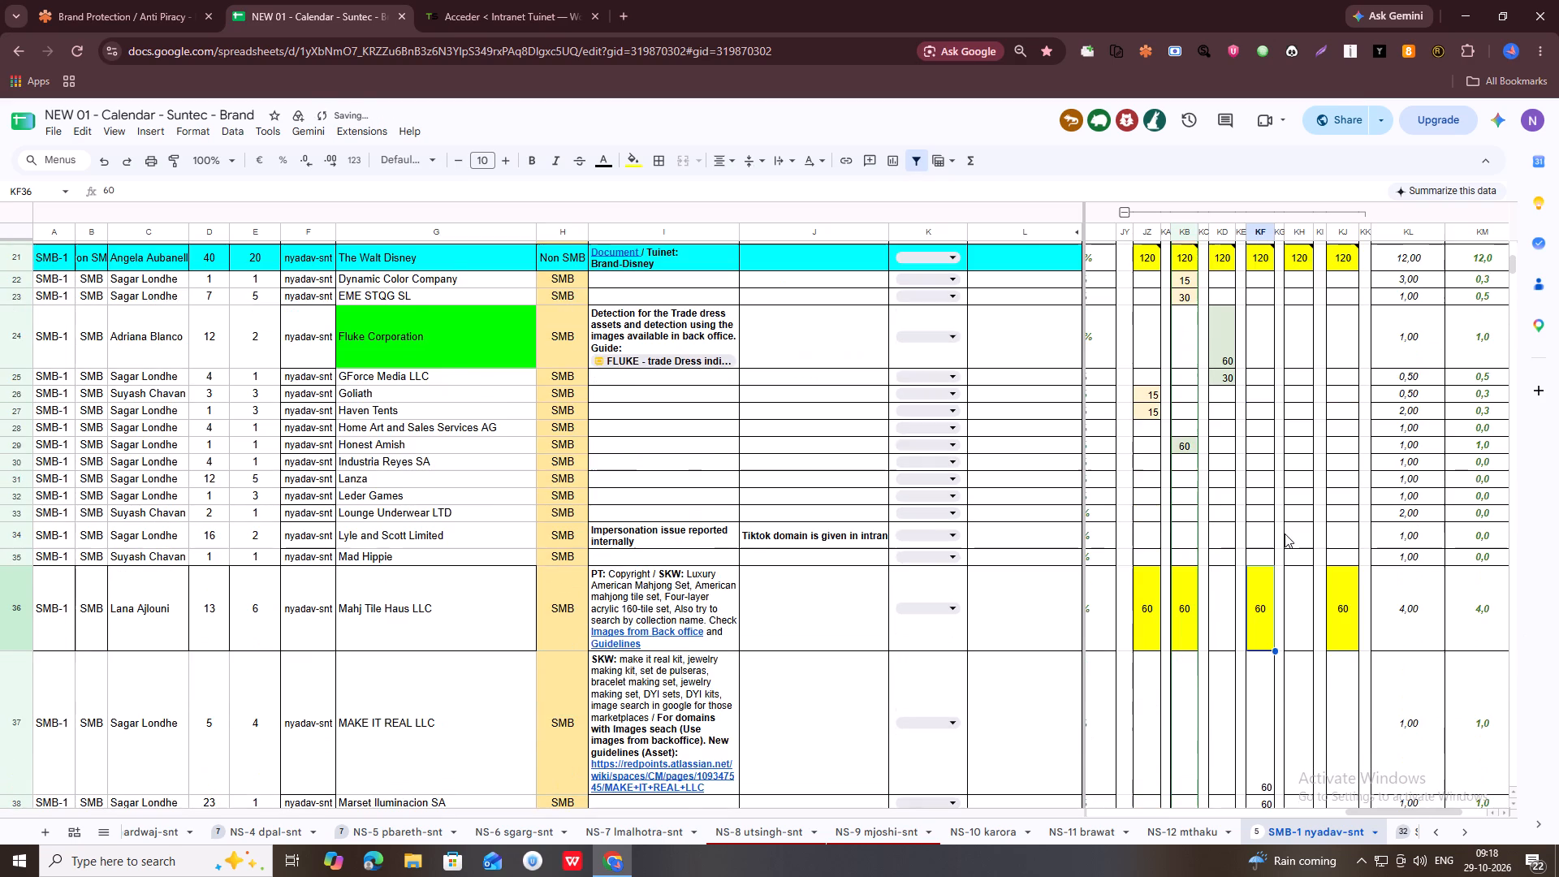
{"action": "scroll", "coordinate": [1285, 534], "scroll_direction": "up", "scroll_amount": 3}
{"action": "left_click", "coordinate": [1263, 502]}
{"action": "scroll", "coordinate": [1327, 655], "scroll_direction": "down", "scroll_amount": 6}
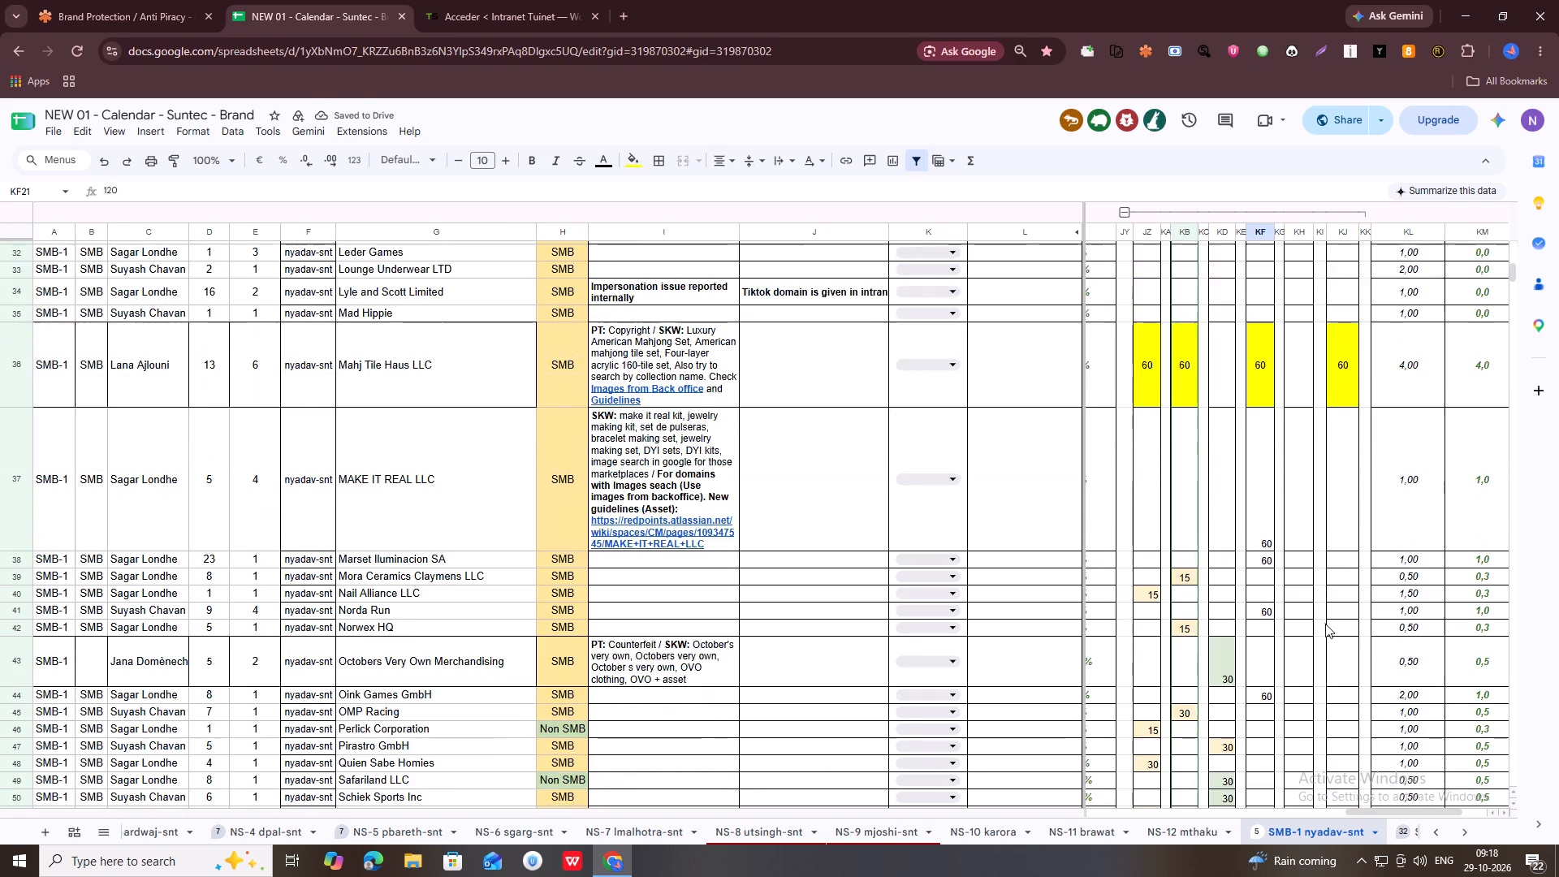
{"action": "scroll", "coordinate": [1323, 623], "scroll_direction": "down", "scroll_amount": 5}
{"action": "left_click", "coordinate": [1273, 496], "text": "shift"}
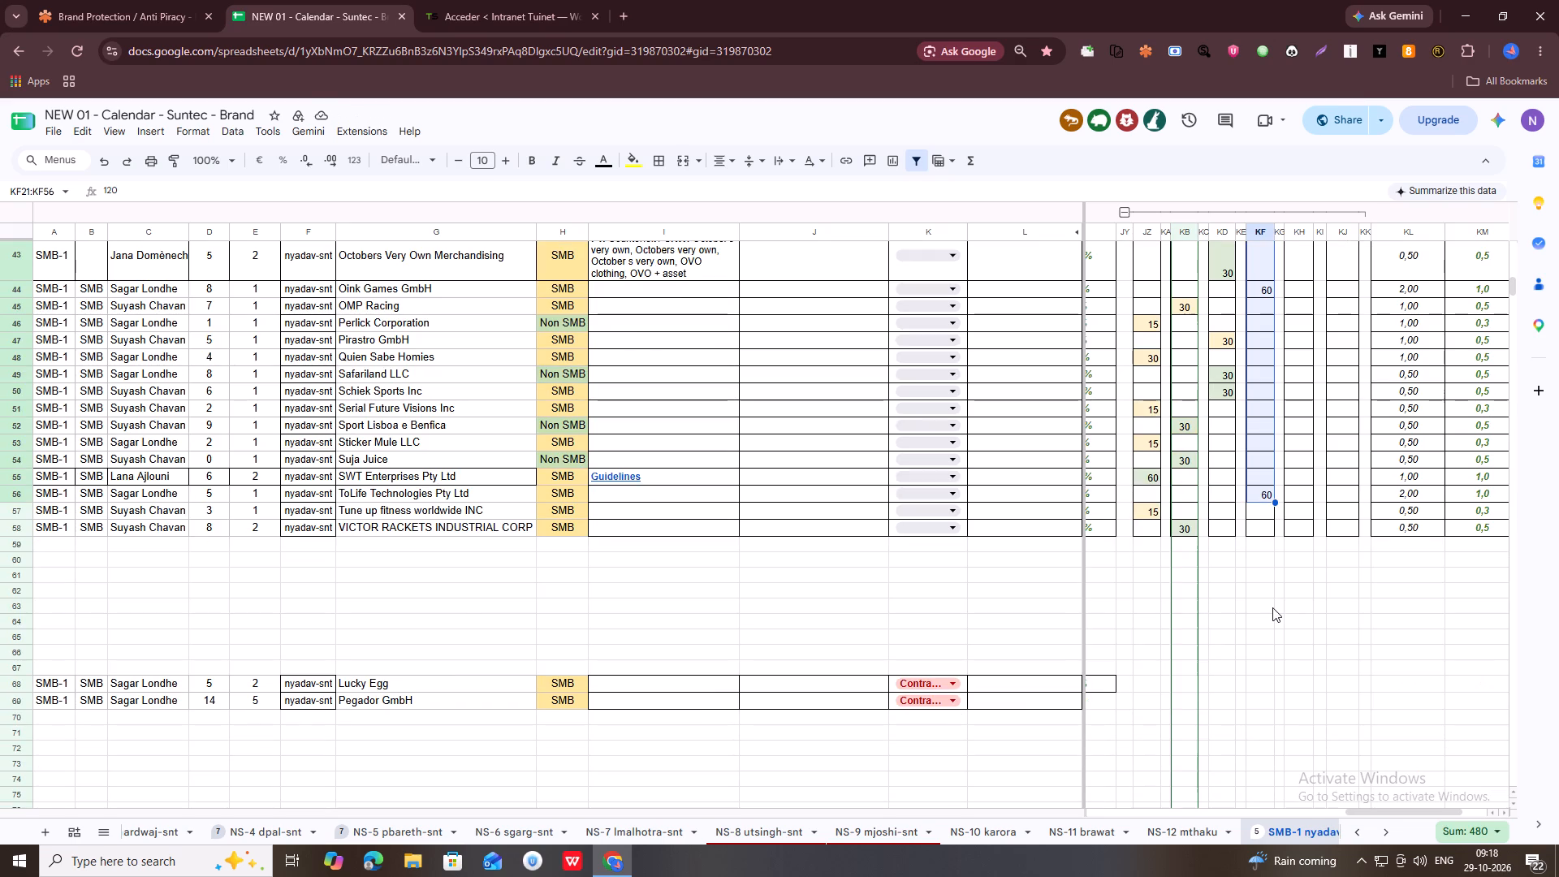
{"action": "scroll", "coordinate": [1272, 607], "scroll_direction": "up", "scroll_amount": 12}
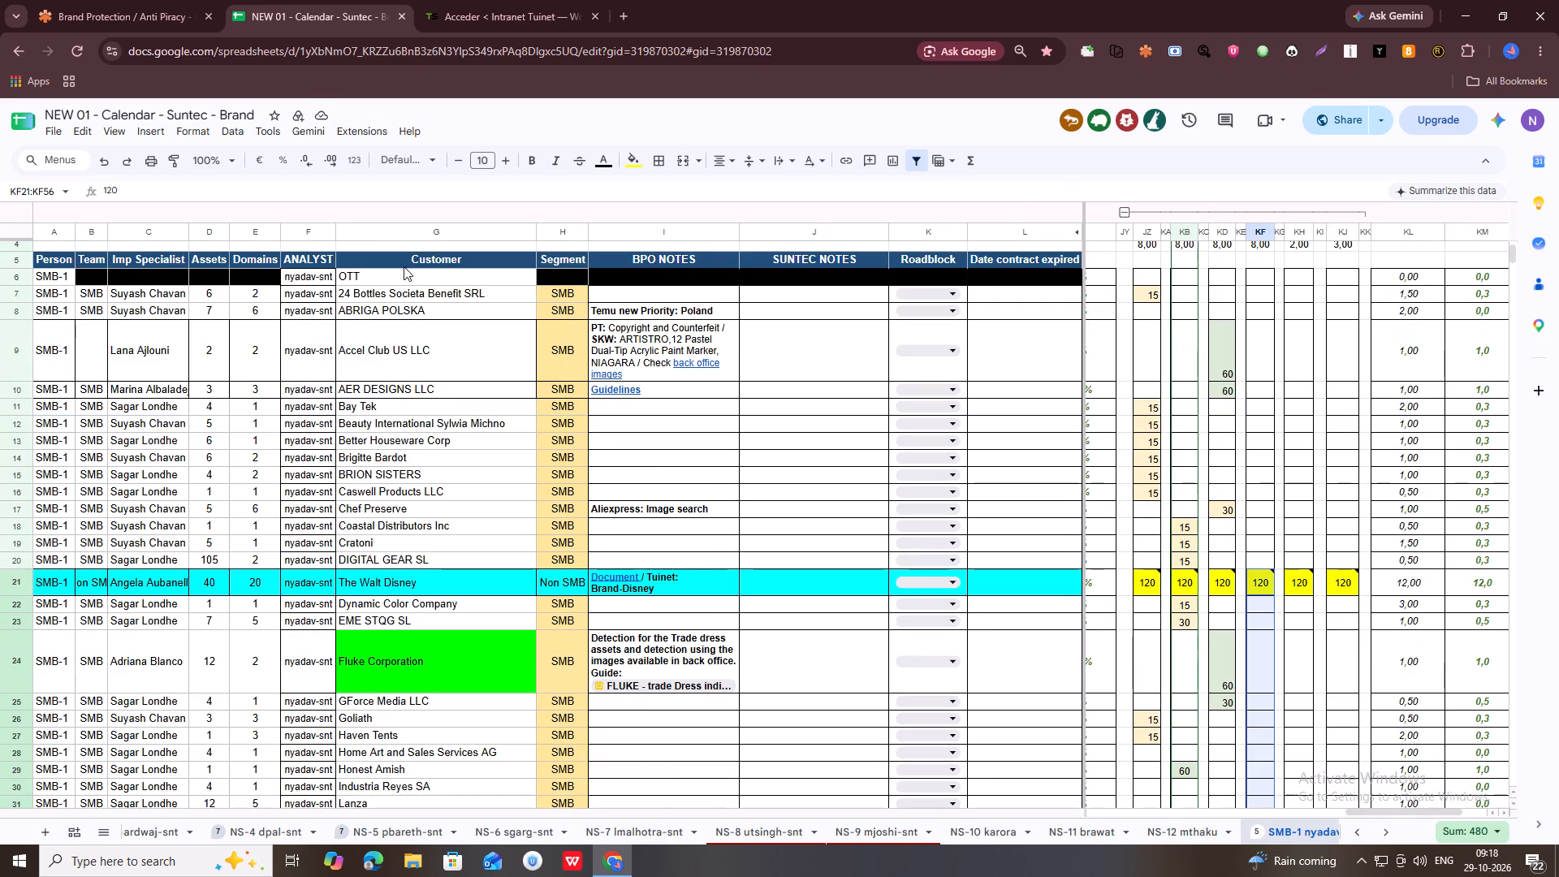
{"action": "left_click", "coordinate": [722, 162]}
{"action": "left_click", "coordinate": [745, 189]}
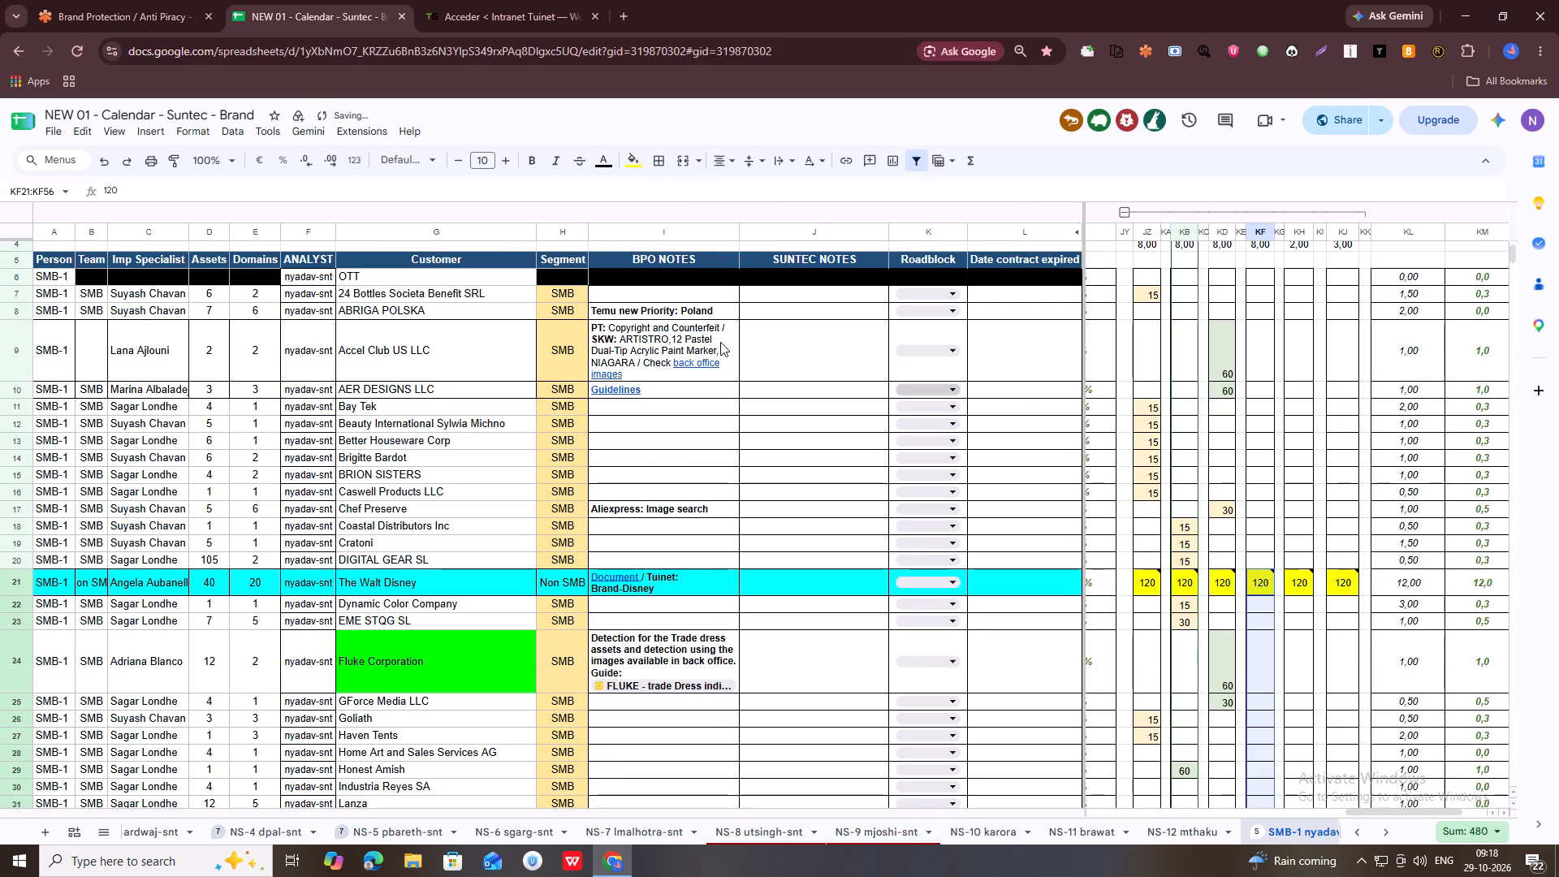
Create a filter view over the whole sheet and filter out the blanks in the 29/10 column.
{"action": "scroll", "coordinate": [278, 464], "scroll_direction": "up", "scroll_amount": 7}
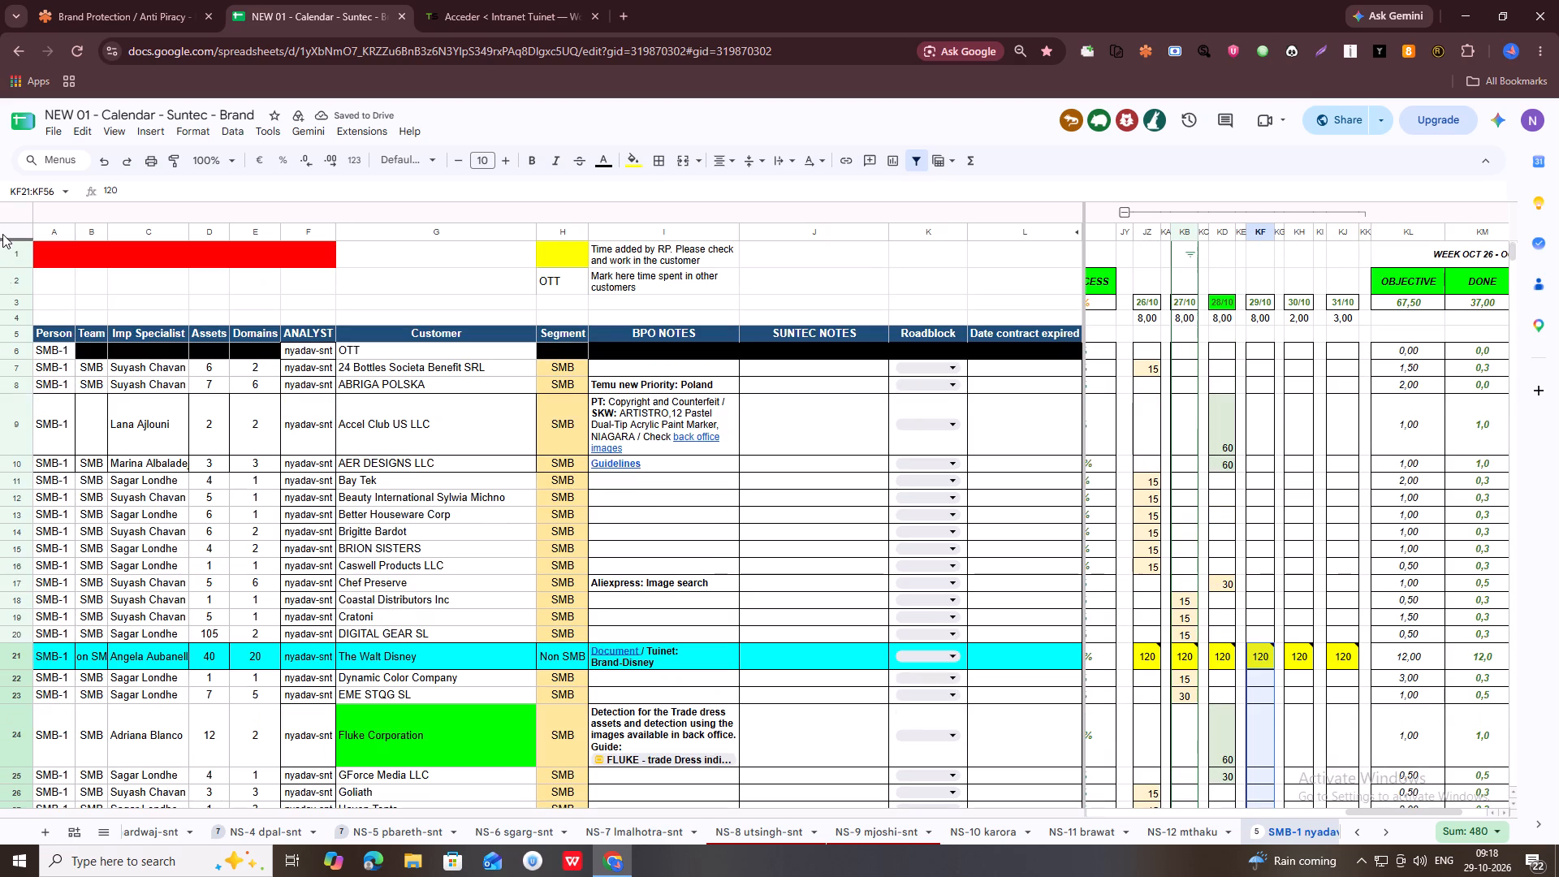
{"action": "left_click", "coordinate": [2, 231]}
{"action": "left_click", "coordinate": [940, 166]}
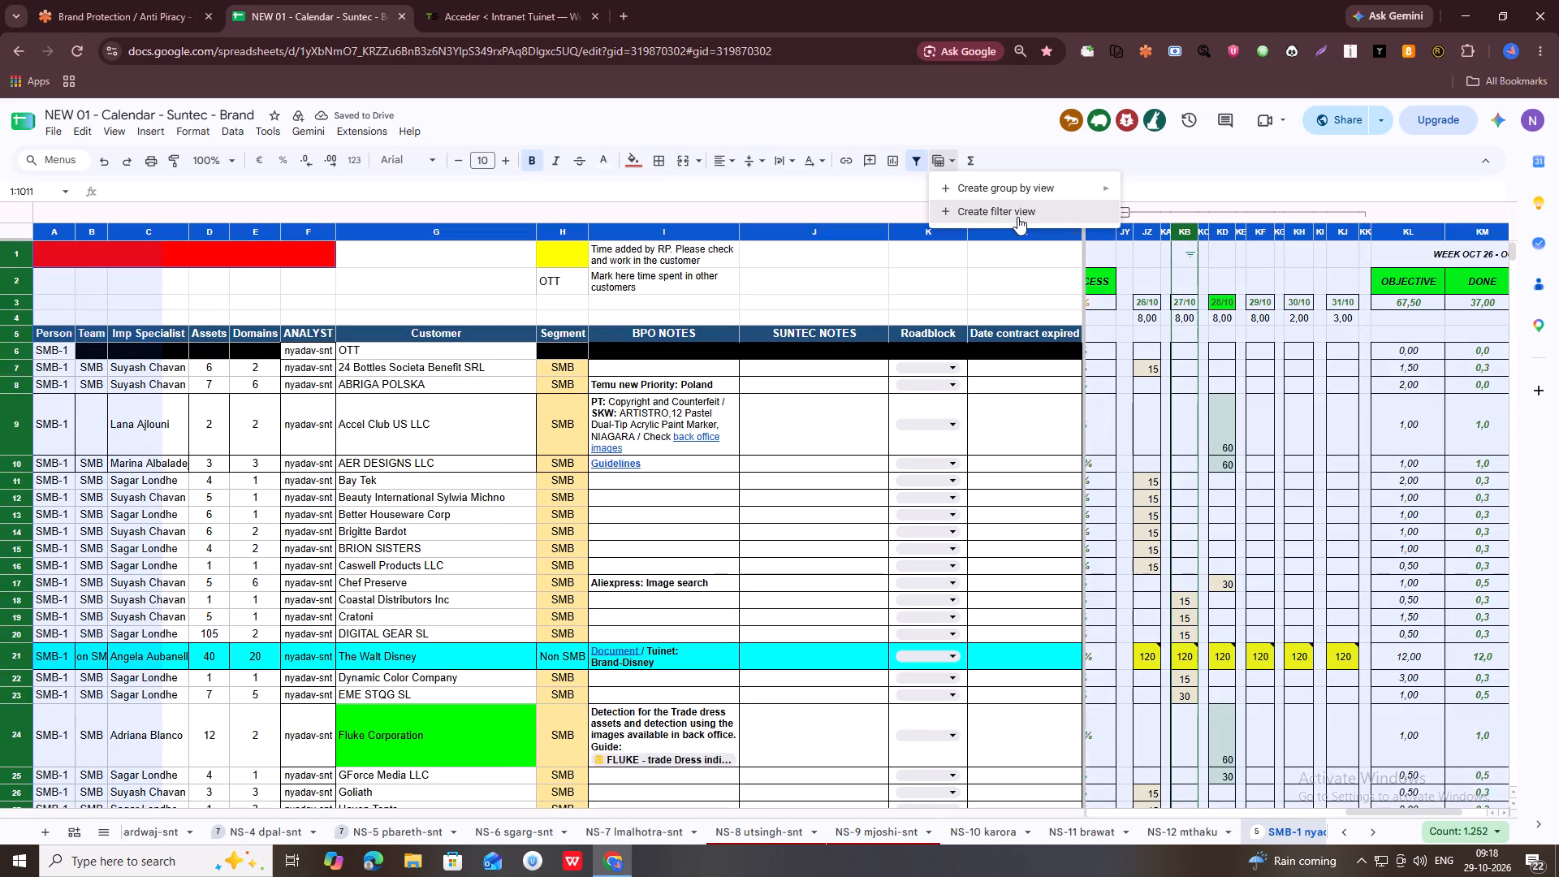
{"action": "left_click", "coordinate": [1017, 217]}
{"action": "left_click", "coordinate": [1226, 282]}
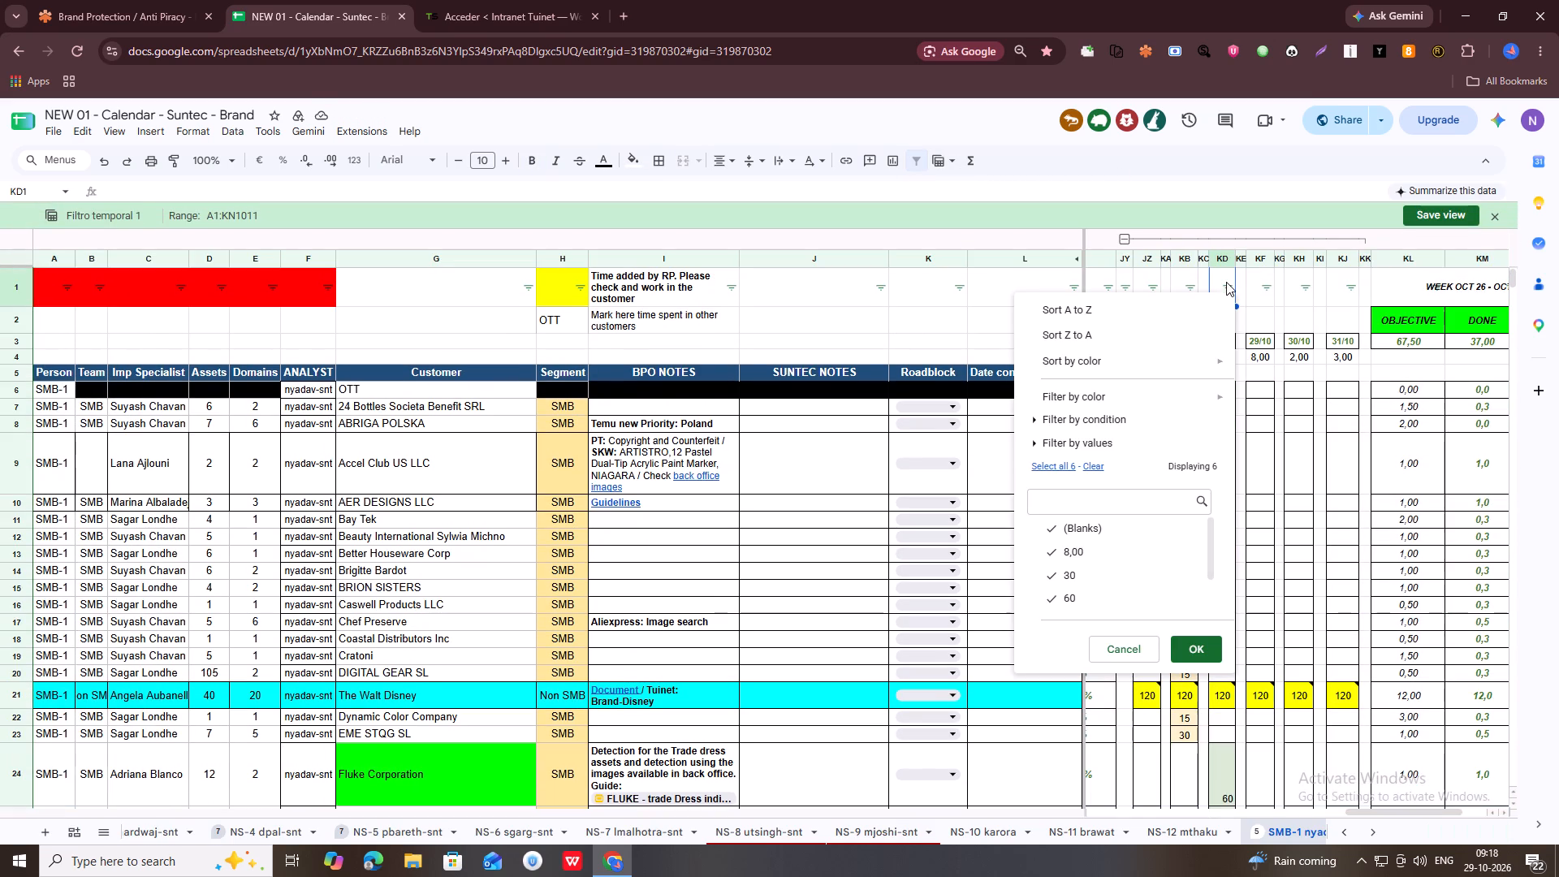
{"action": "left_click", "coordinate": [1280, 369]}
{"action": "left_click", "coordinate": [1267, 288]}
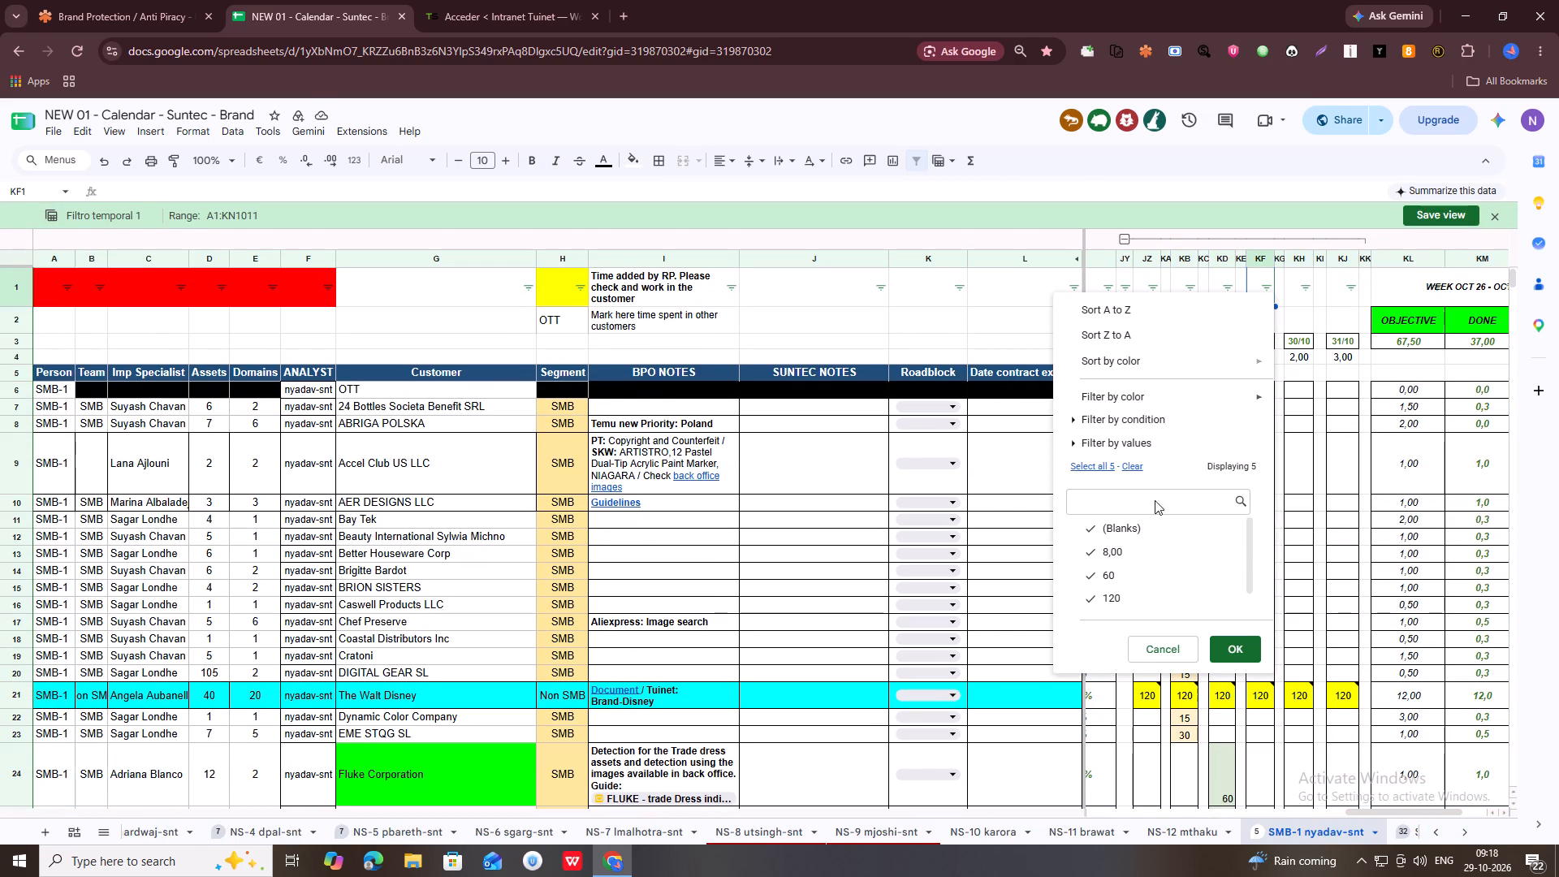
{"action": "left_click", "coordinate": [1135, 525]}
{"action": "left_click", "coordinate": [1242, 643]}
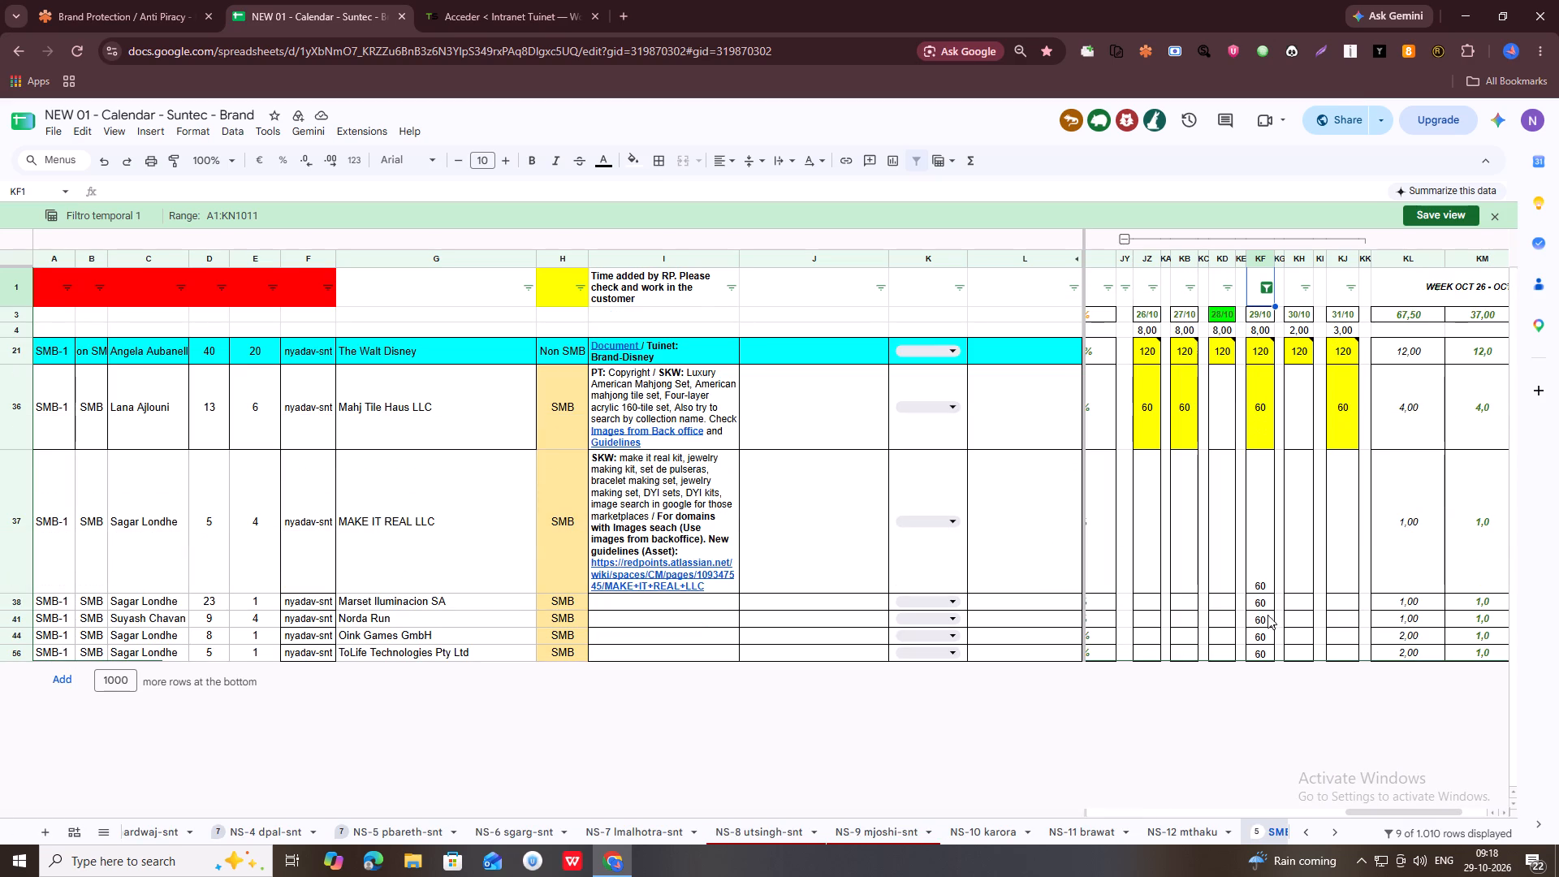
Align the 29/10 entries vertically to the middle for the rows from MAKE IT REAL LLC to ToLife Technologies Pty Ltd.
{"action": "left_click", "coordinate": [1263, 545]}
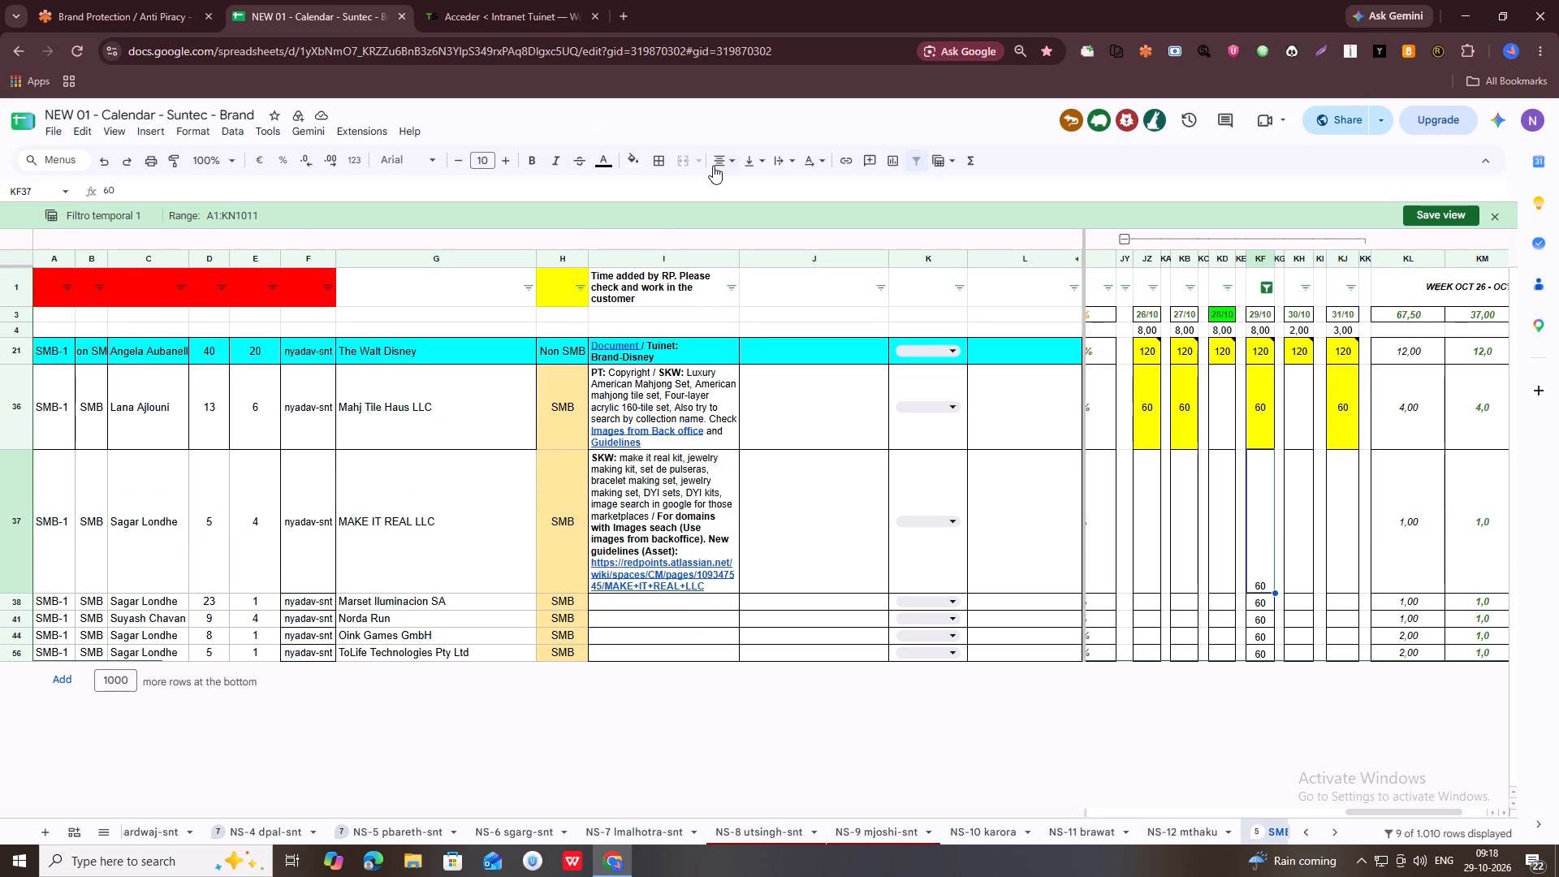
{"action": "left_click", "coordinate": [746, 162]}
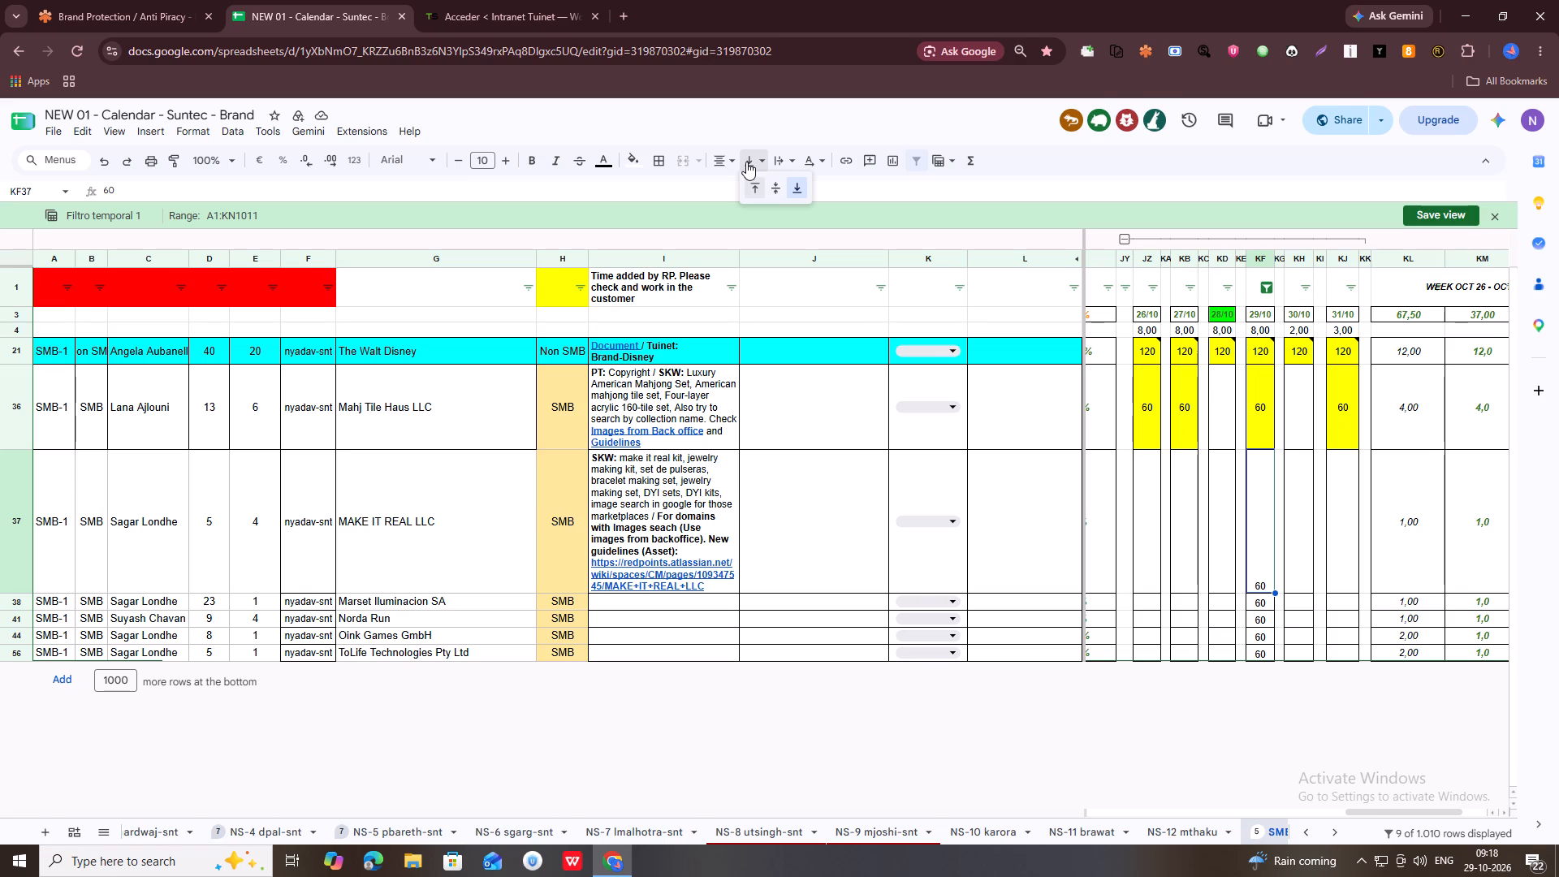
{"action": "left_click", "coordinate": [772, 188]}
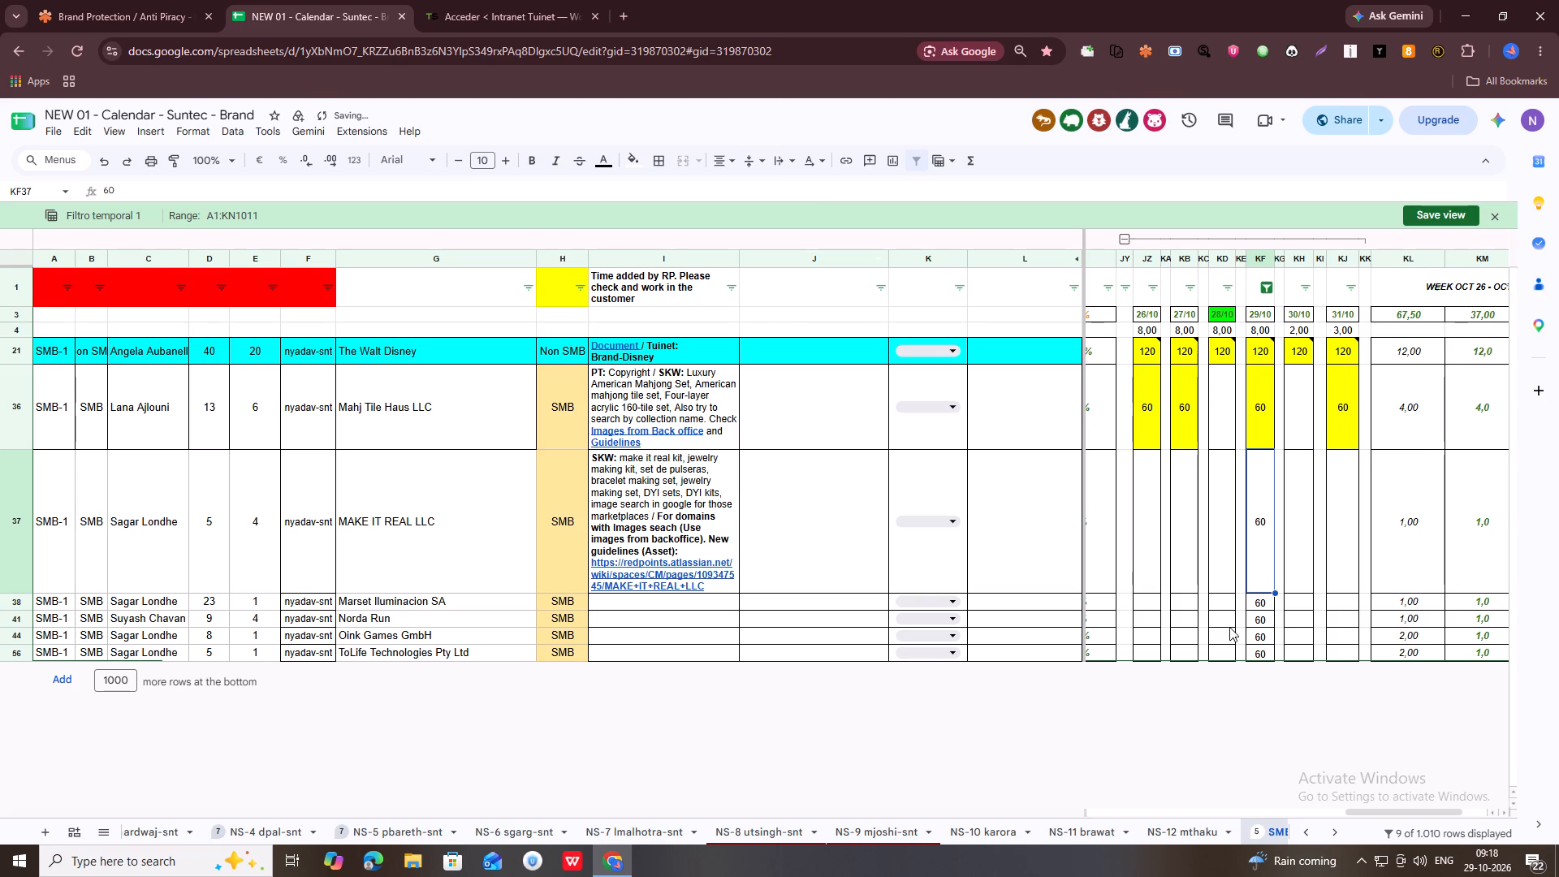
{"action": "left_click", "coordinate": [1252, 601]}
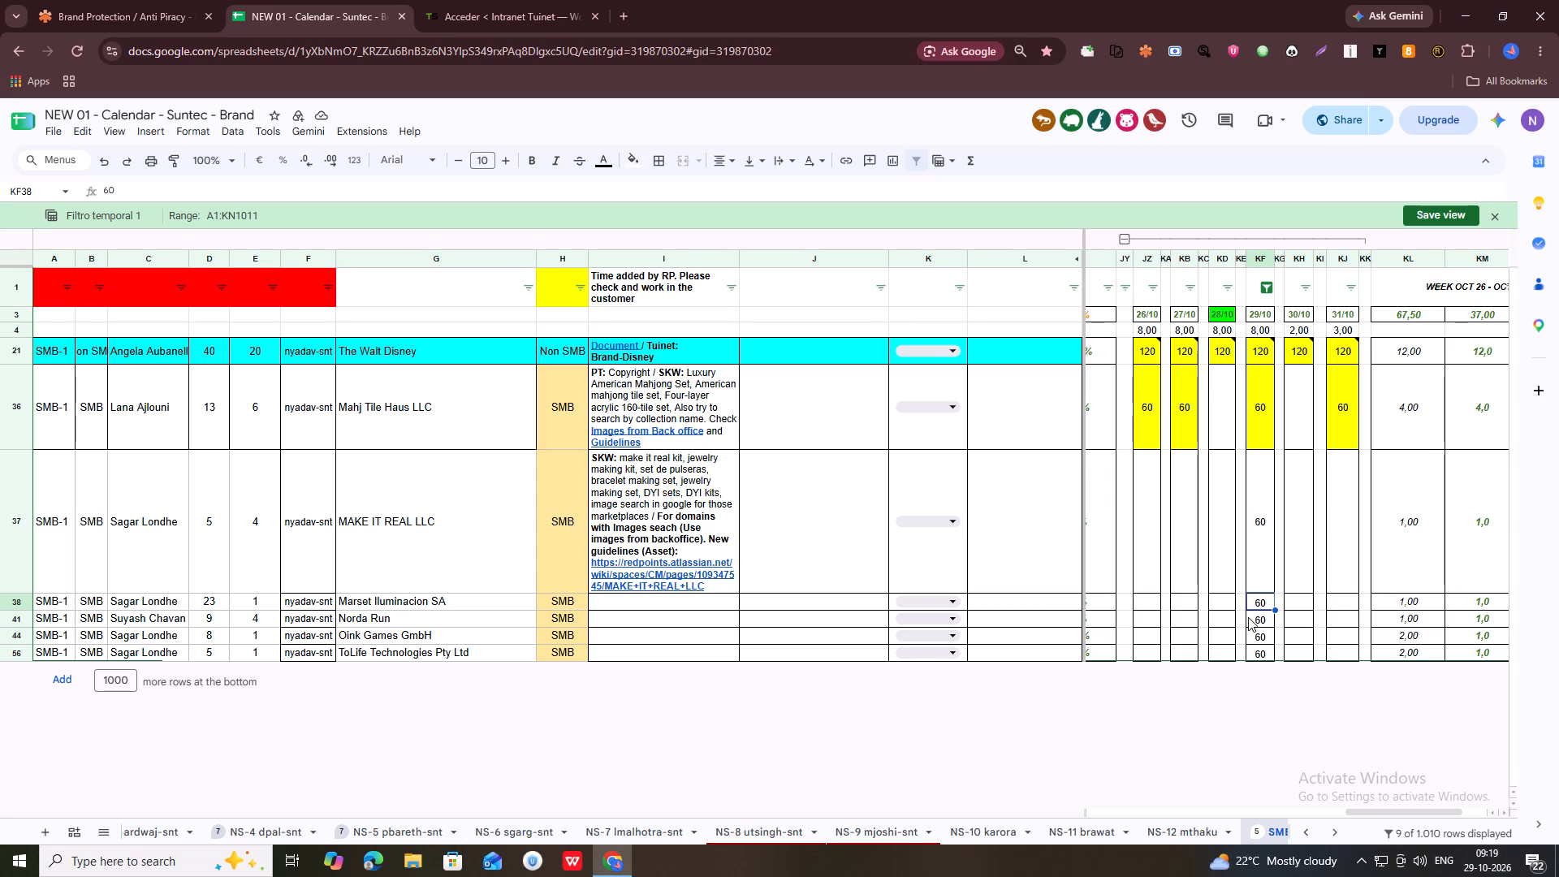
{"action": "left_click", "coordinate": [754, 158]}
{"action": "left_click", "coordinate": [777, 188]}
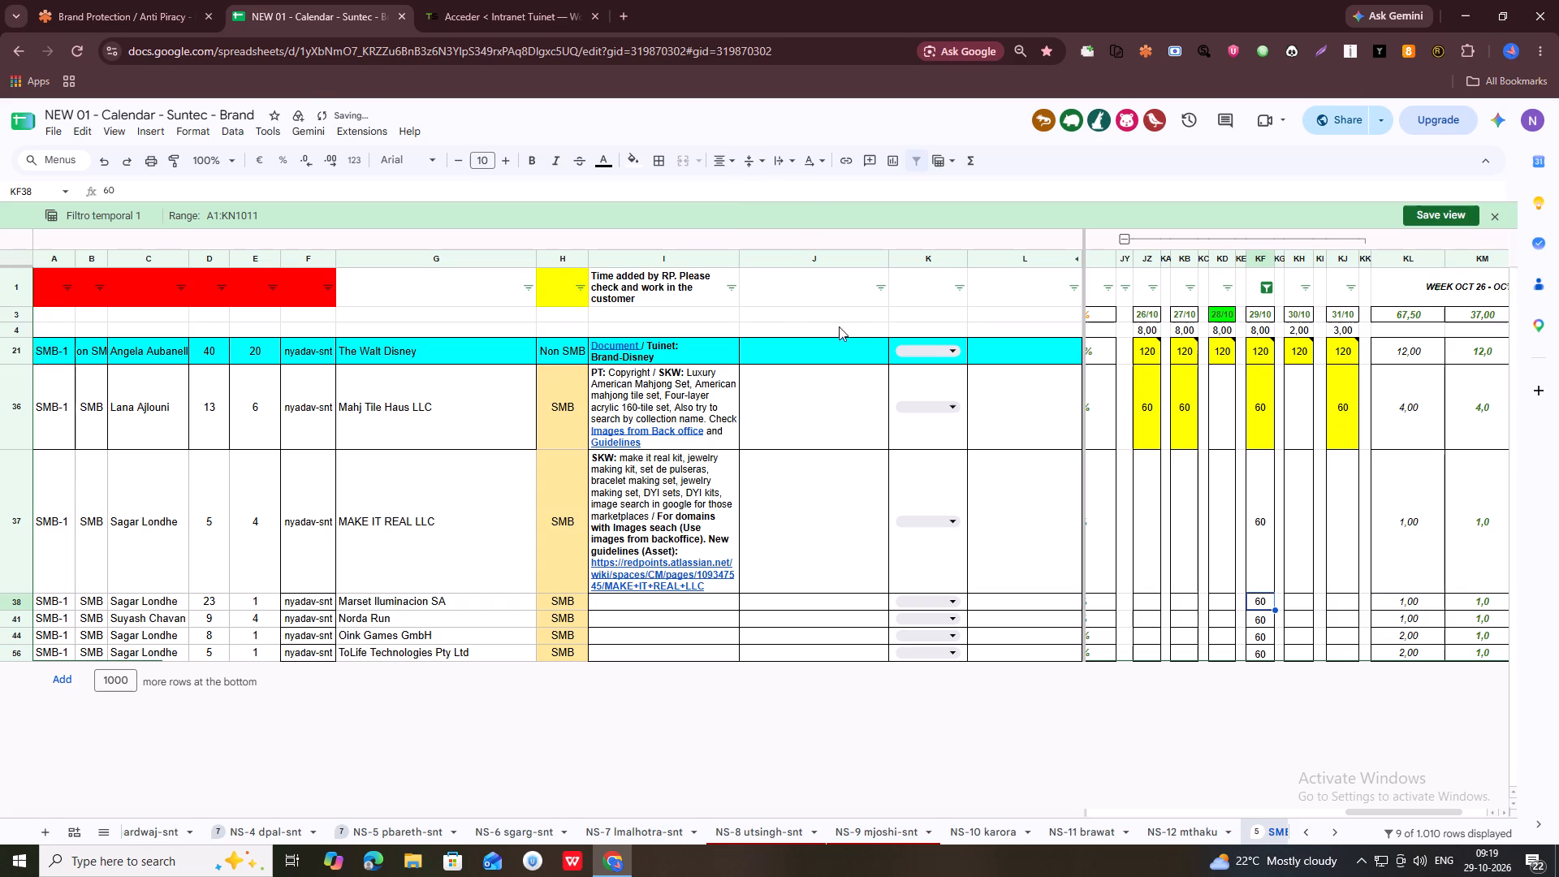
{"action": "left_click_drag", "start_coordinate": [1259, 620], "coordinate": [1253, 650]}
{"action": "right_click", "coordinate": [1253, 650]}
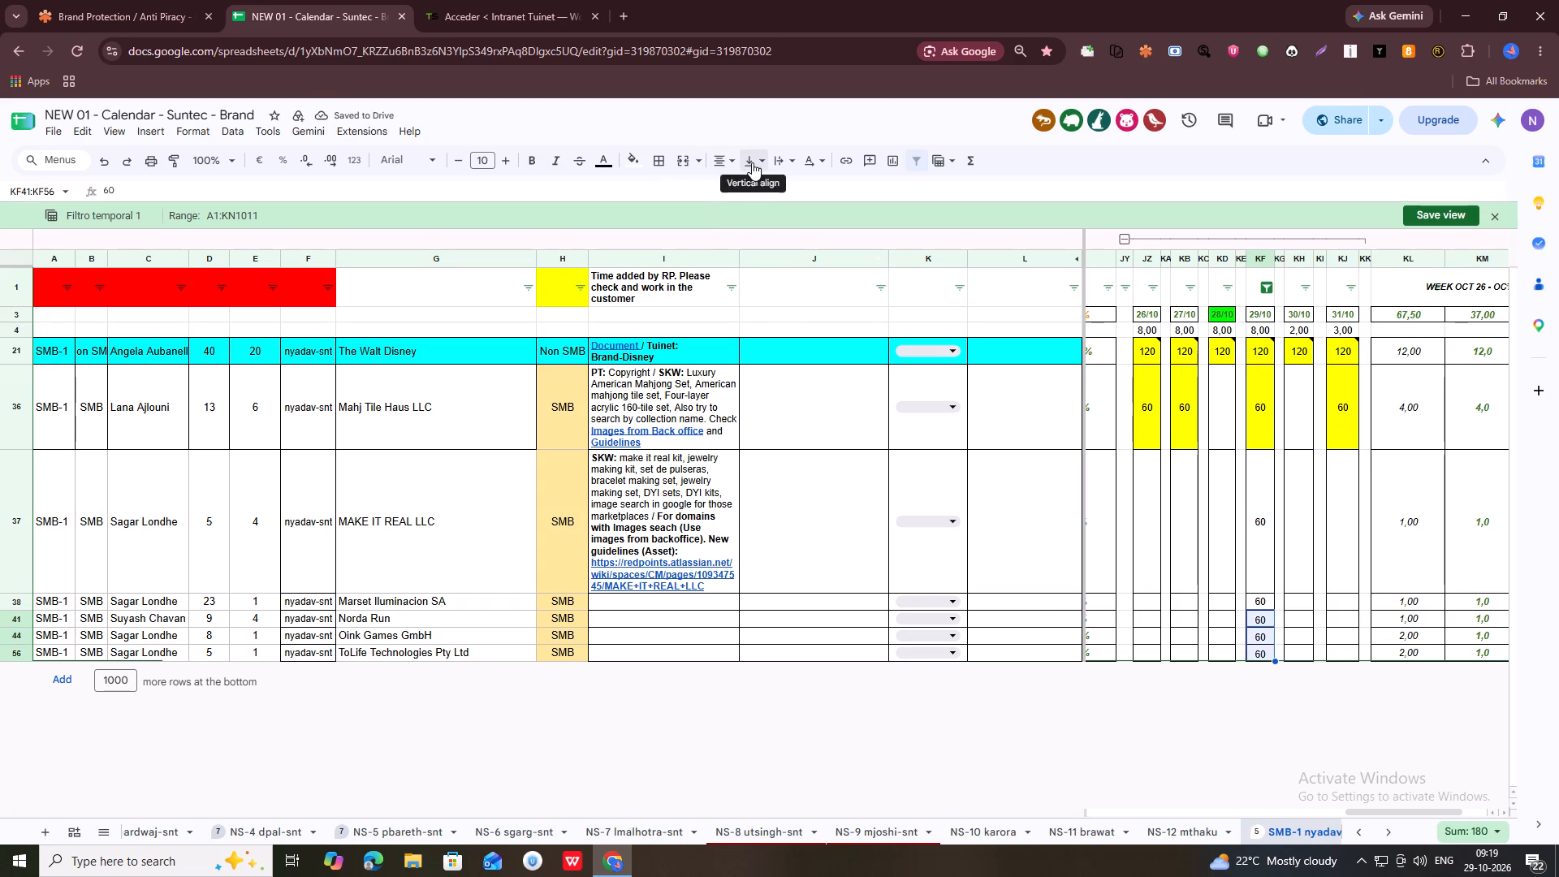
{"action": "left_click", "coordinate": [752, 162]}
{"action": "left_click", "coordinate": [777, 184]}
{"action": "left_click", "coordinate": [1280, 635]}
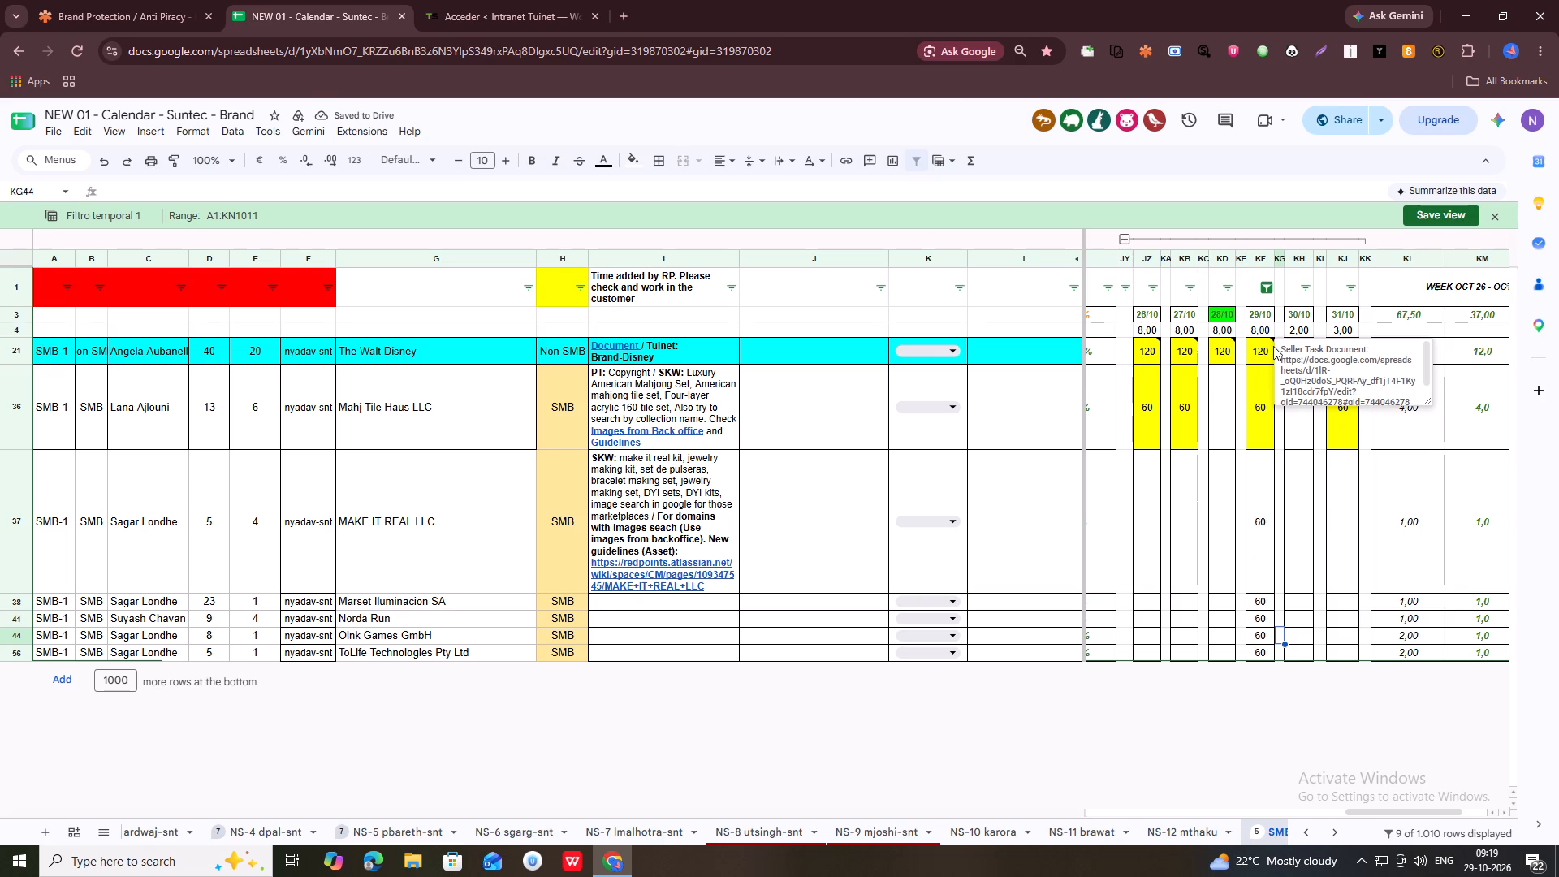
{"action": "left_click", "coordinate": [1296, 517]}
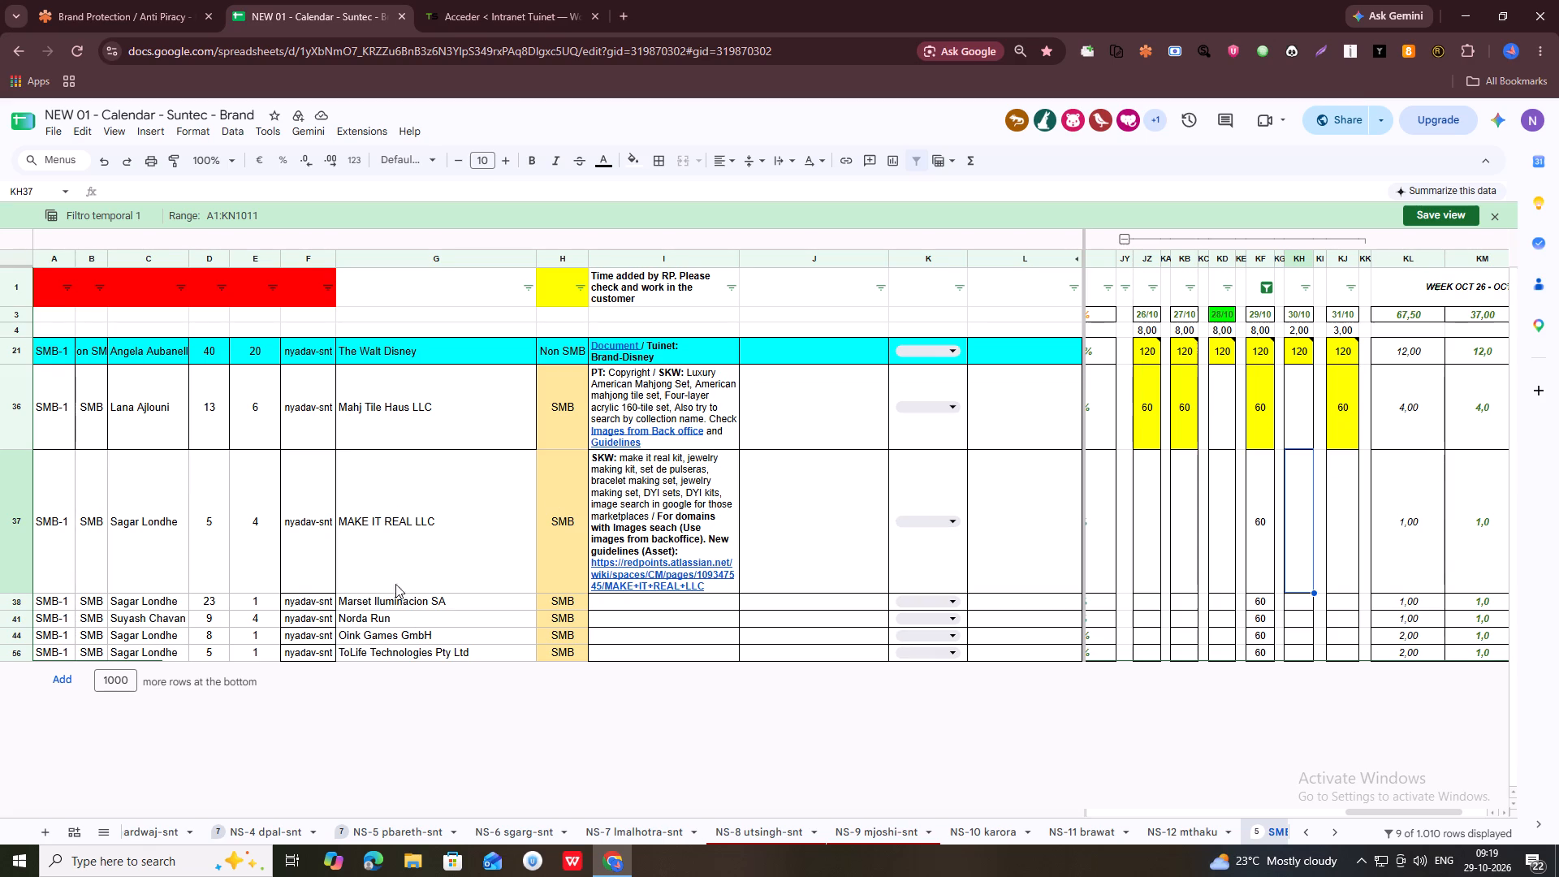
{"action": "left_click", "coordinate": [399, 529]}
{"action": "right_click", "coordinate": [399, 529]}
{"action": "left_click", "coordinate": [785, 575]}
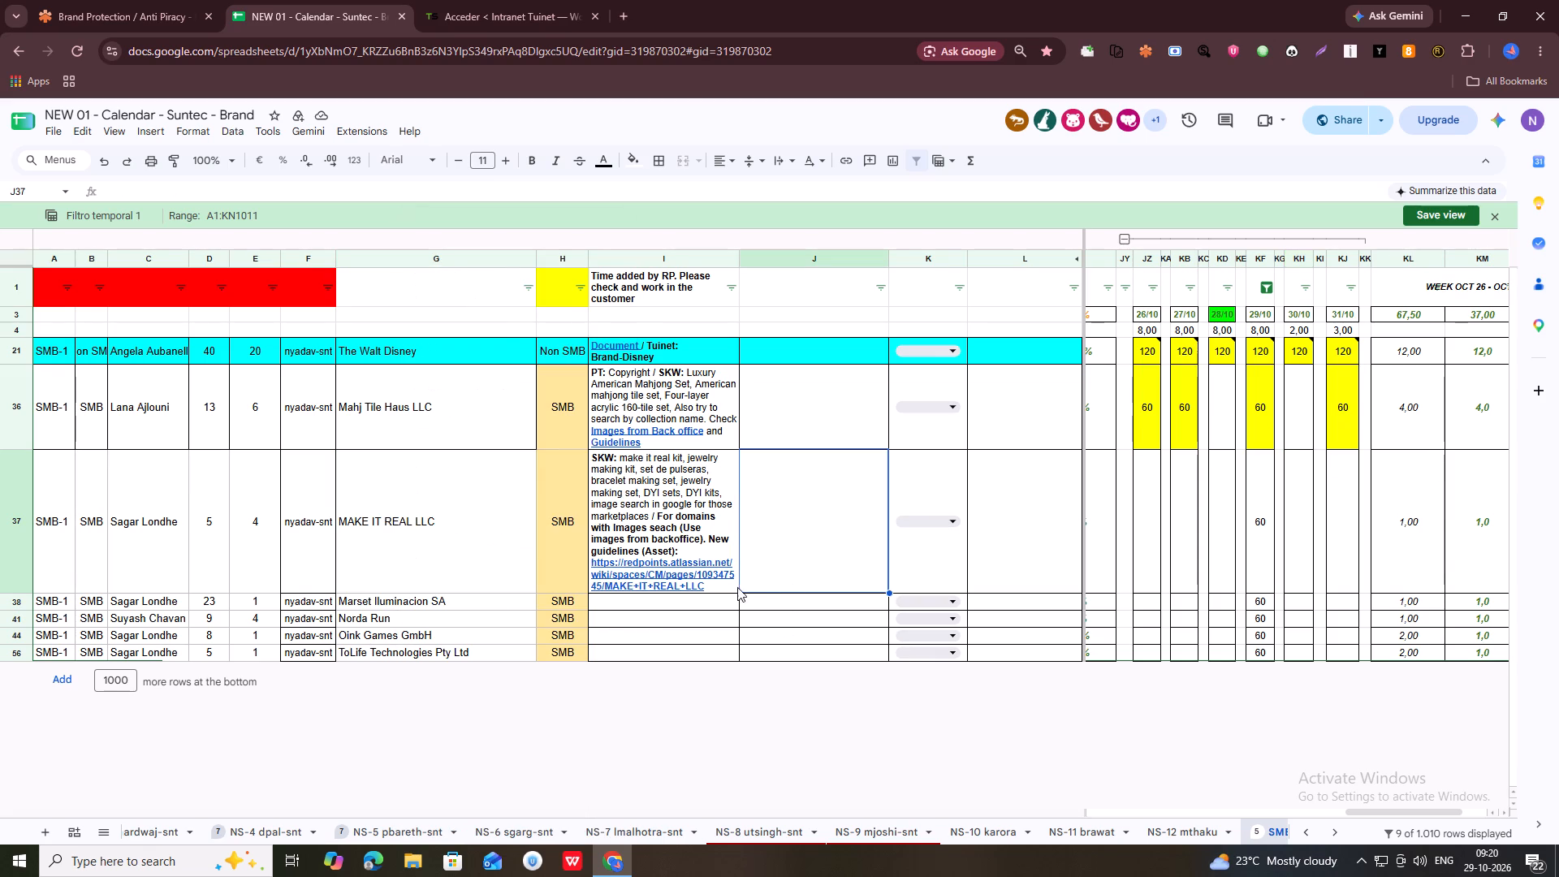
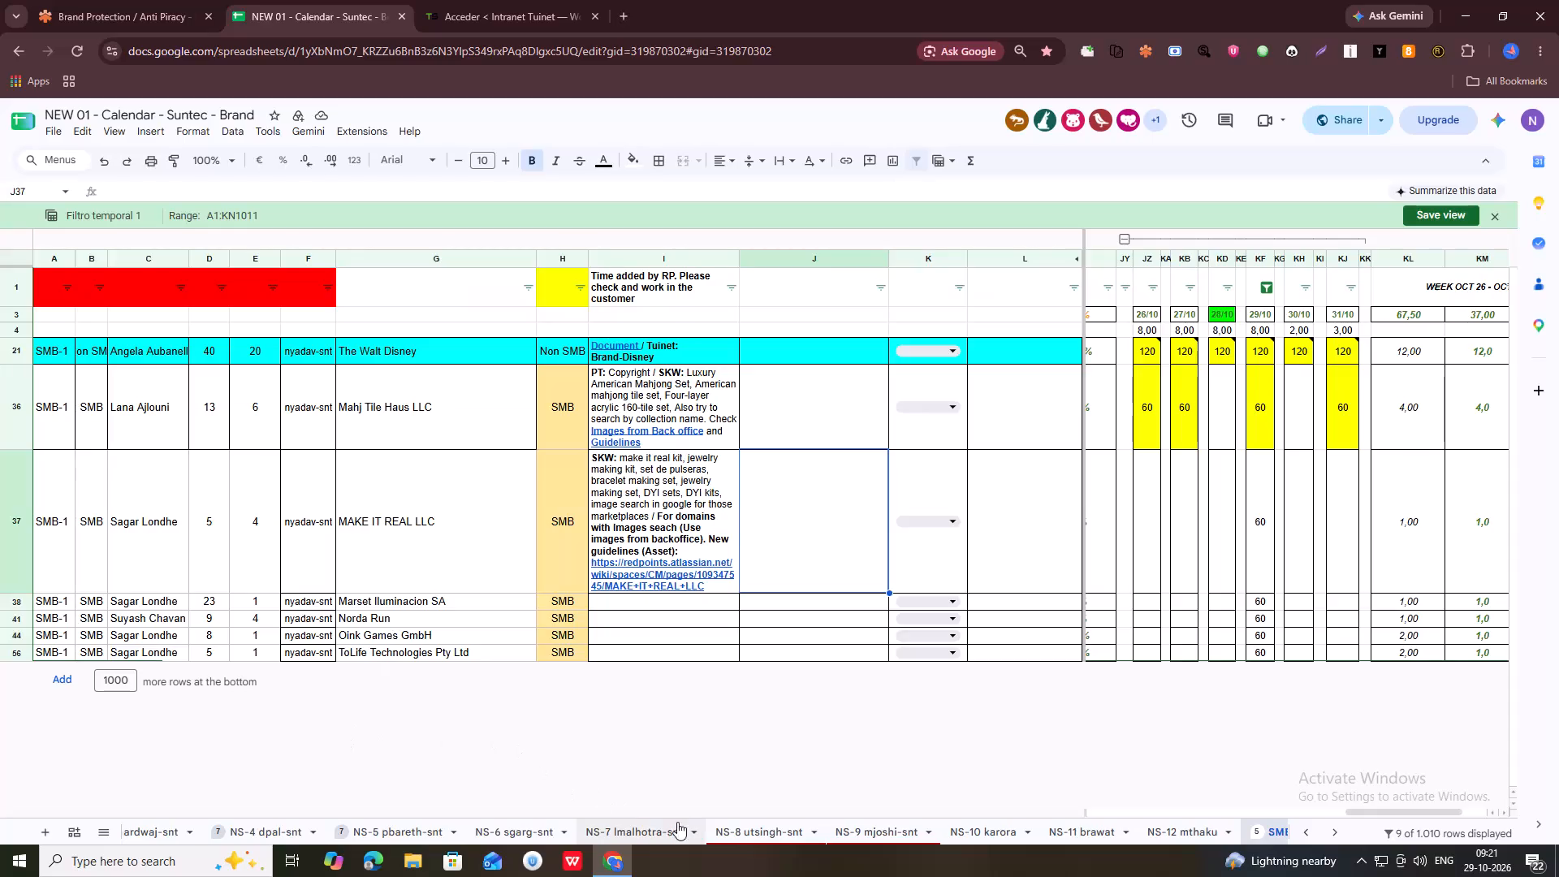
Change the sheet tab colour of NS-8 and NS-9 to white.
{"action": "right_click", "coordinate": [749, 836]}
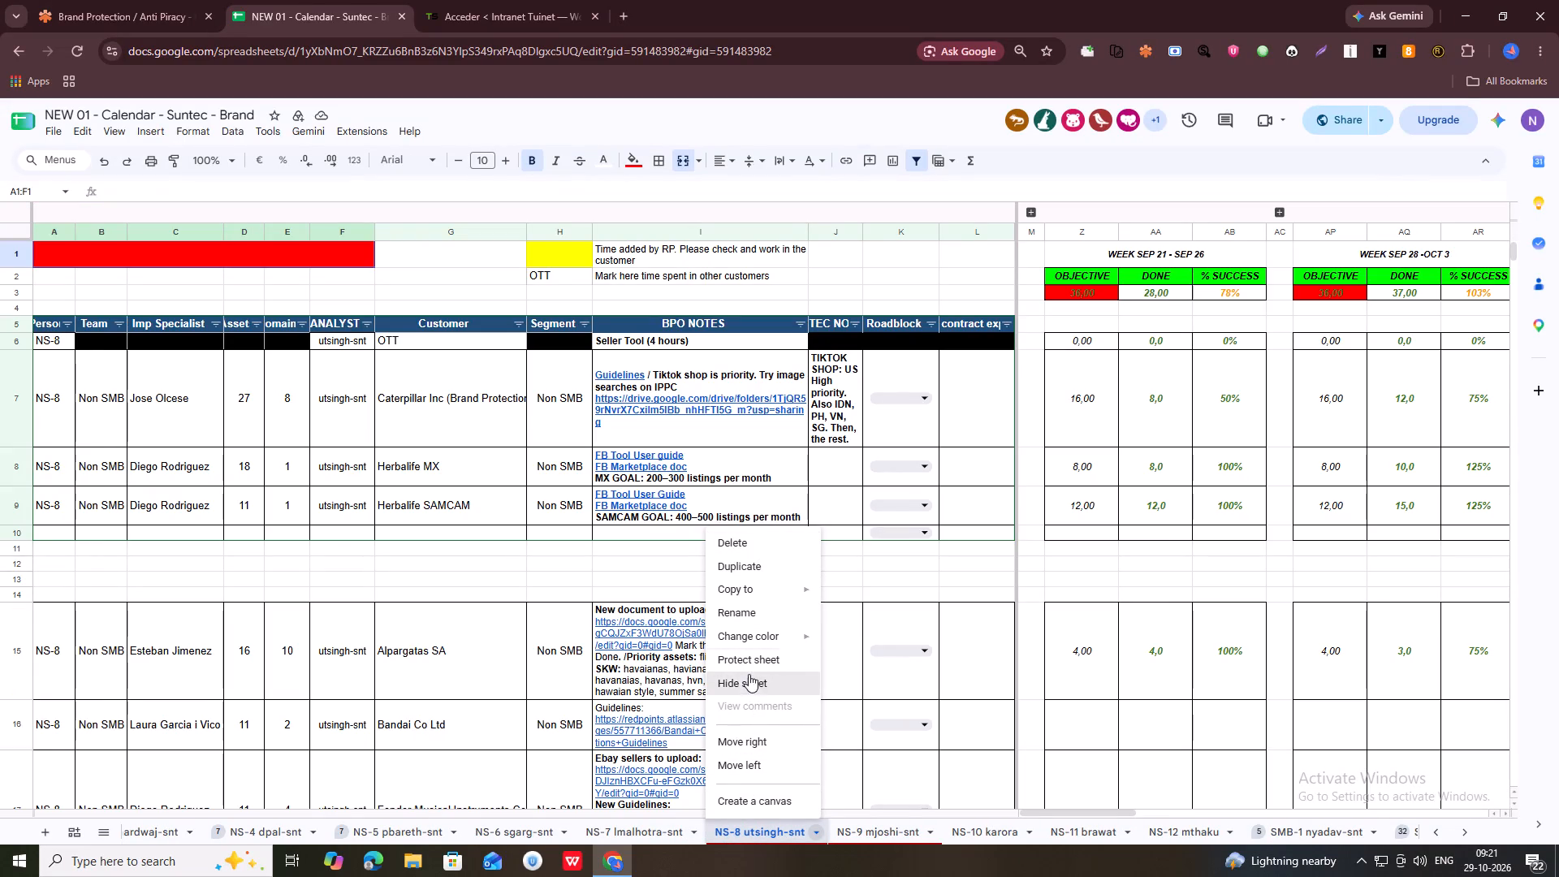
{"action": "left_click", "coordinate": [749, 637]}
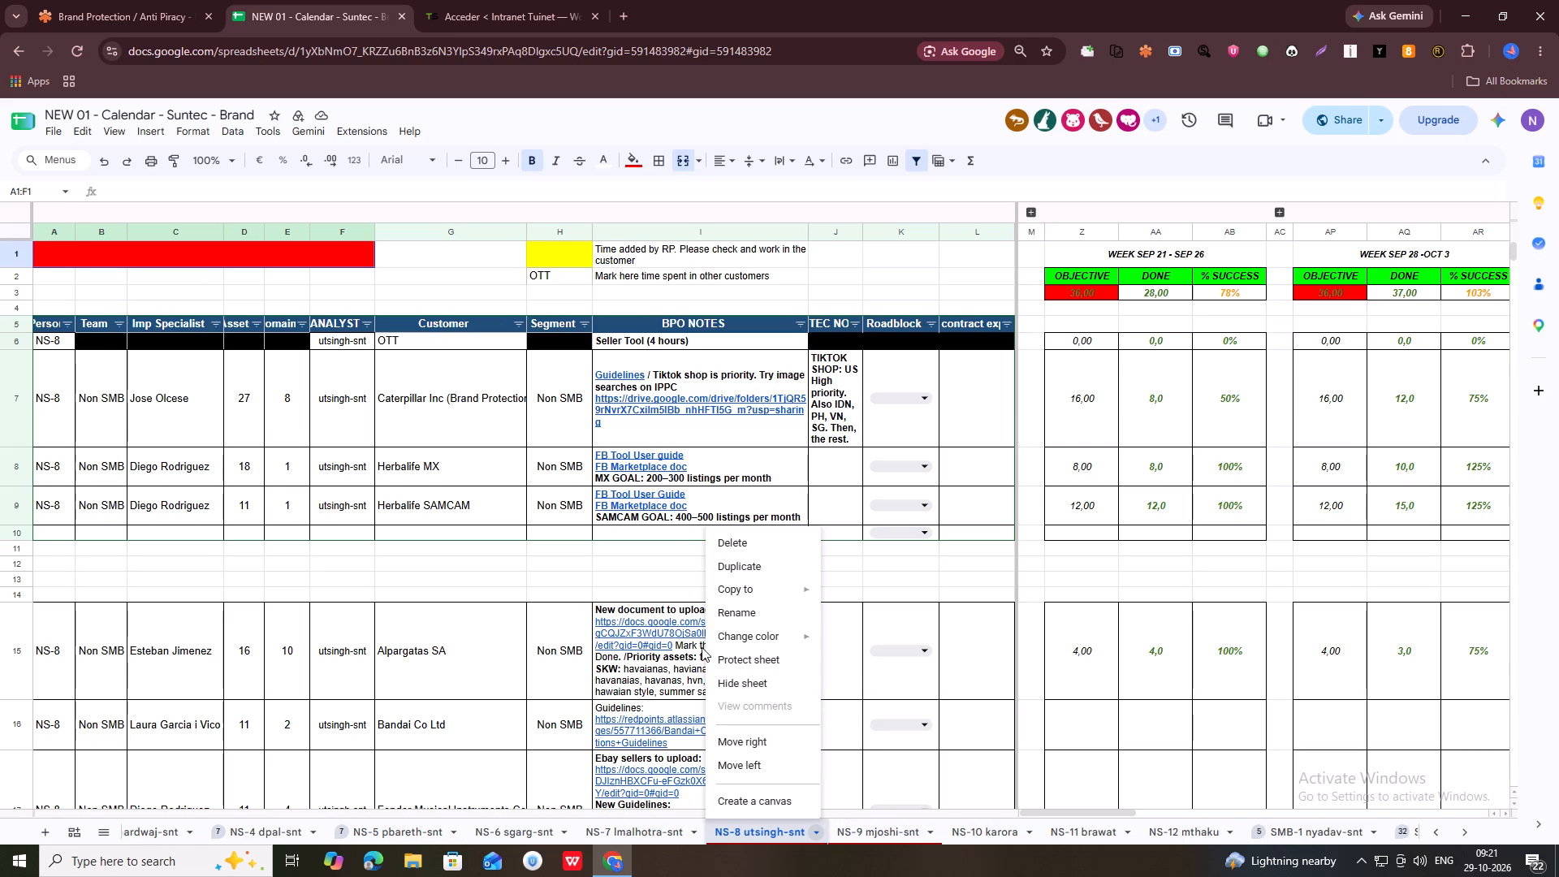
{"action": "left_click", "coordinate": [741, 638]}
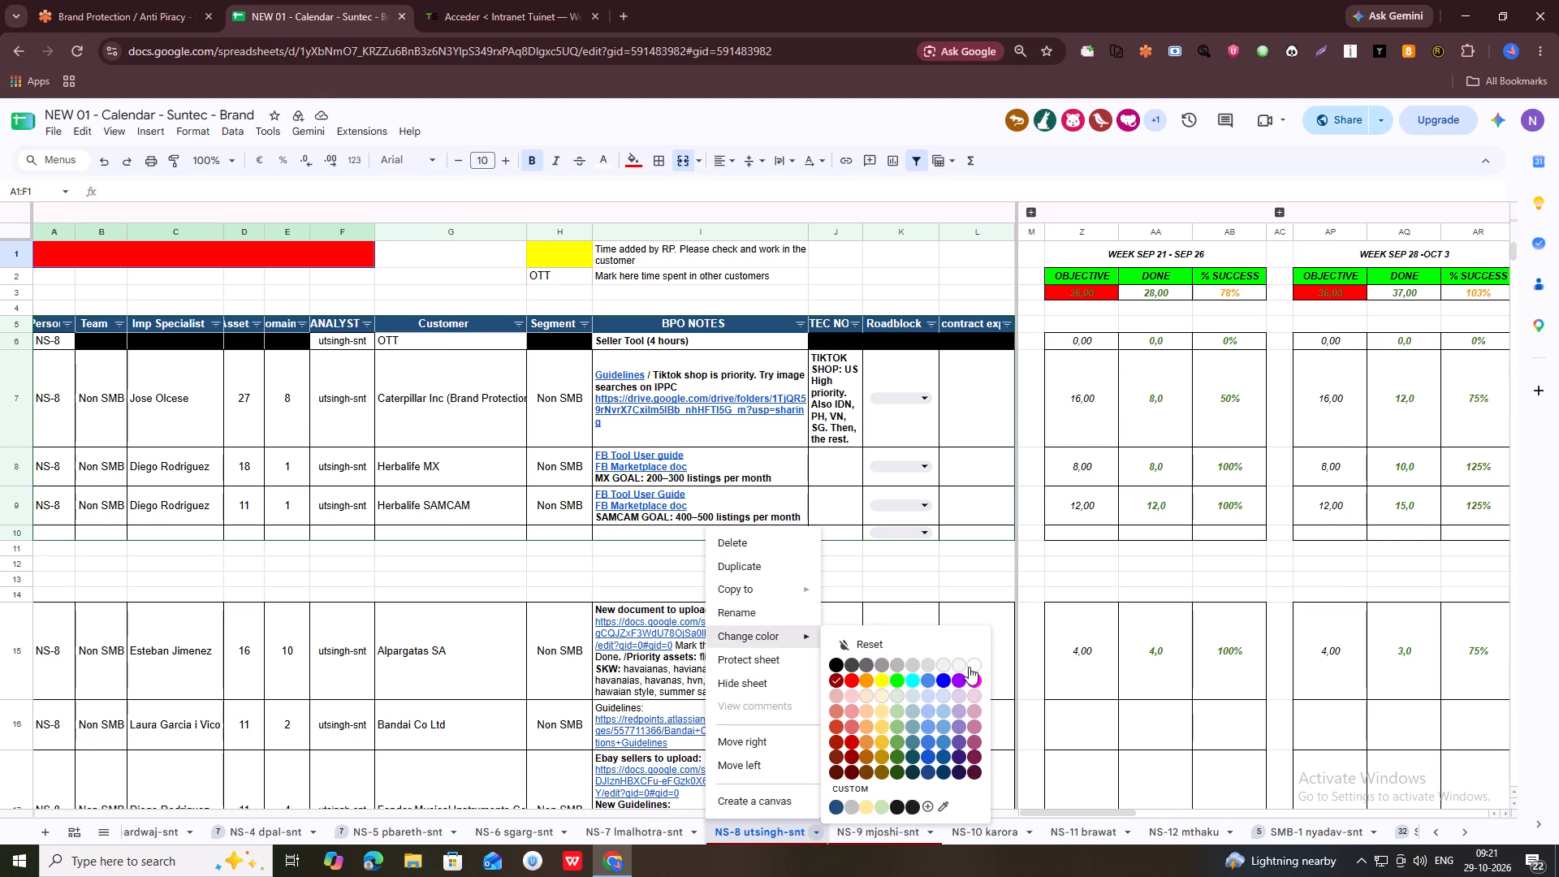
{"action": "left_click", "coordinate": [969, 667]}
{"action": "right_click", "coordinate": [894, 832]}
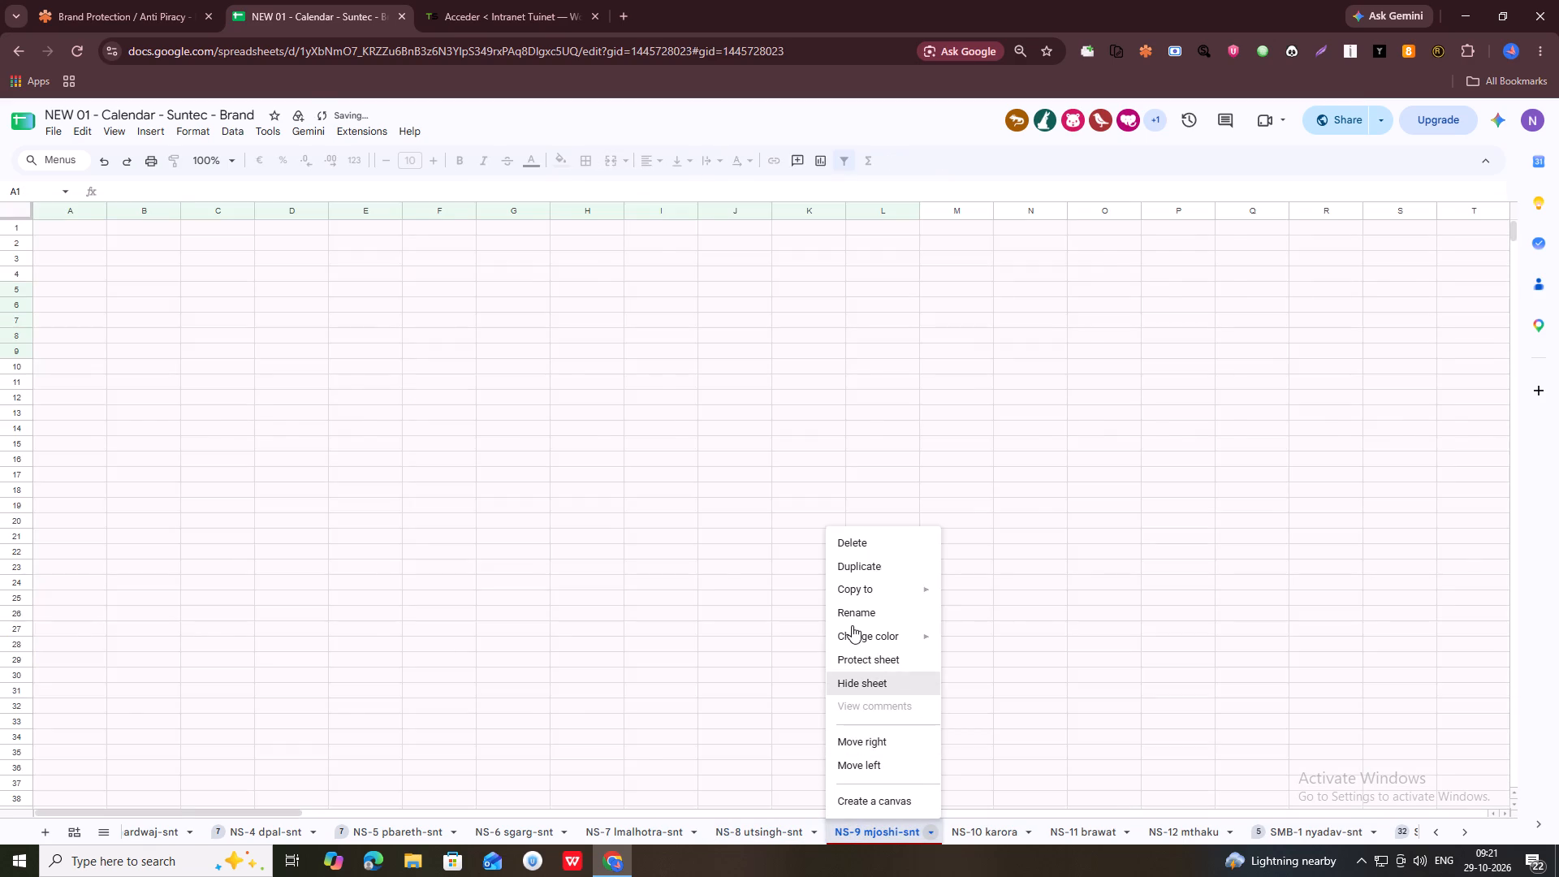
{"action": "left_click", "coordinate": [888, 640]}
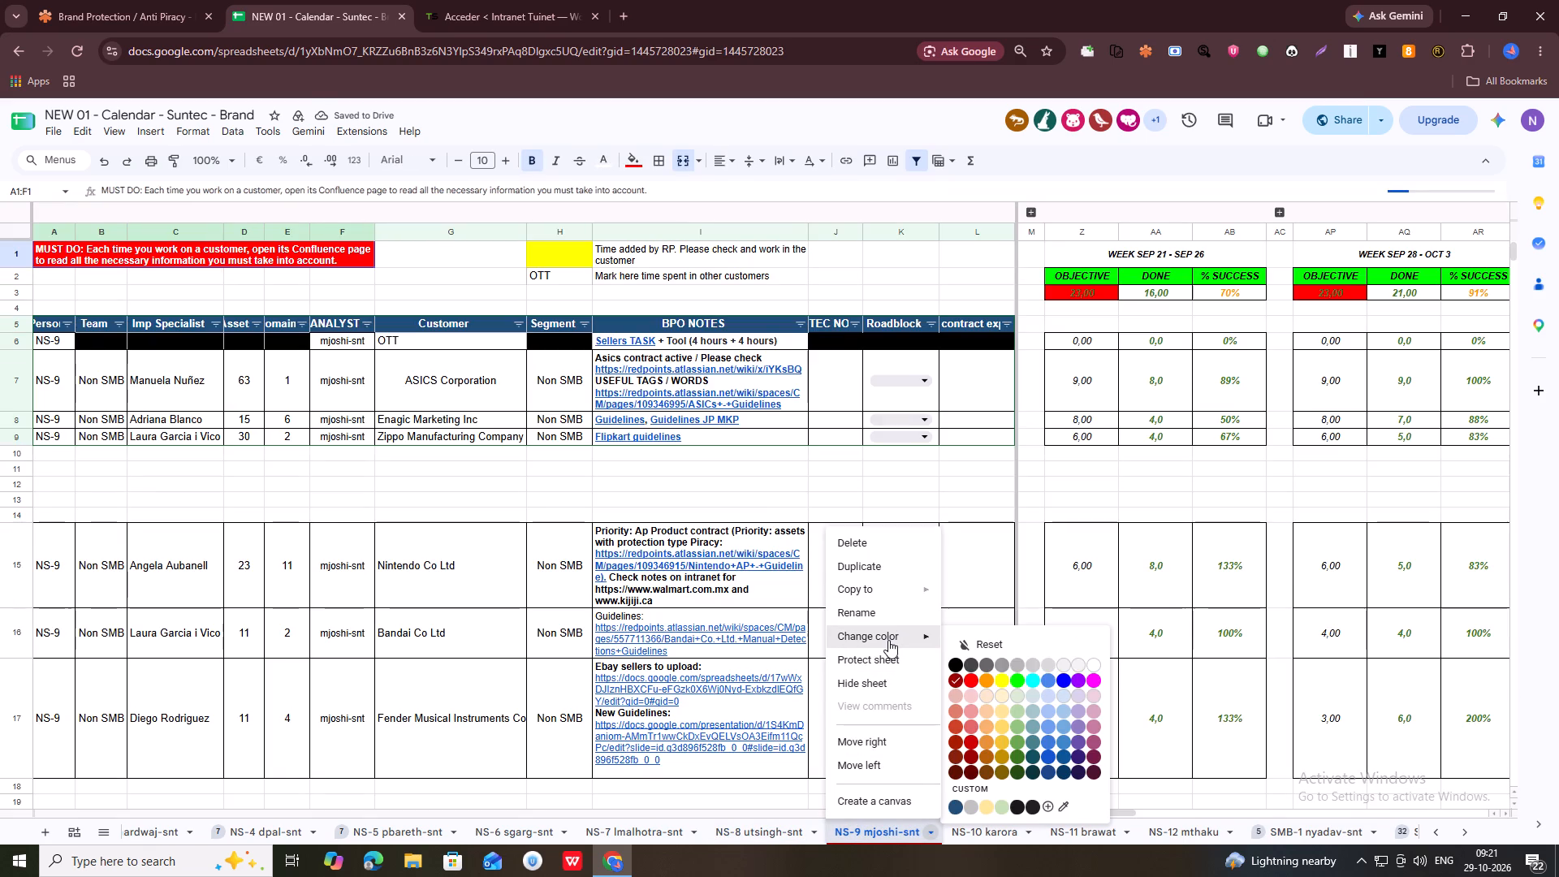
{"action": "left_click", "coordinate": [1096, 665]}
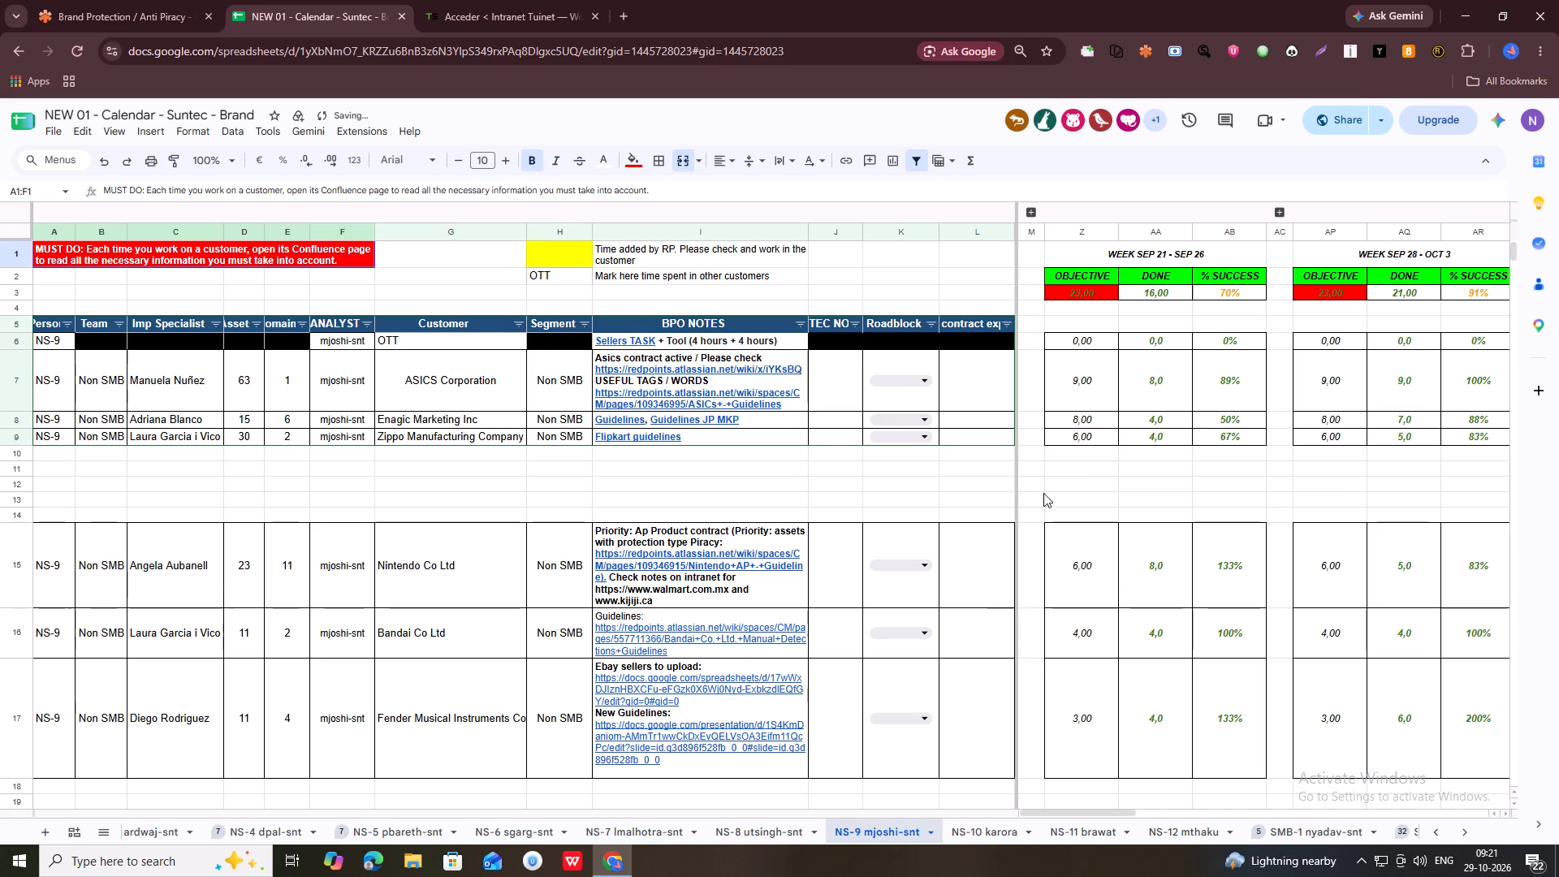
Examine the NS-9 sheet's customers and its daily time entries for the week Oct 26 to 31.
{"action": "left_click", "coordinate": [1083, 464]}
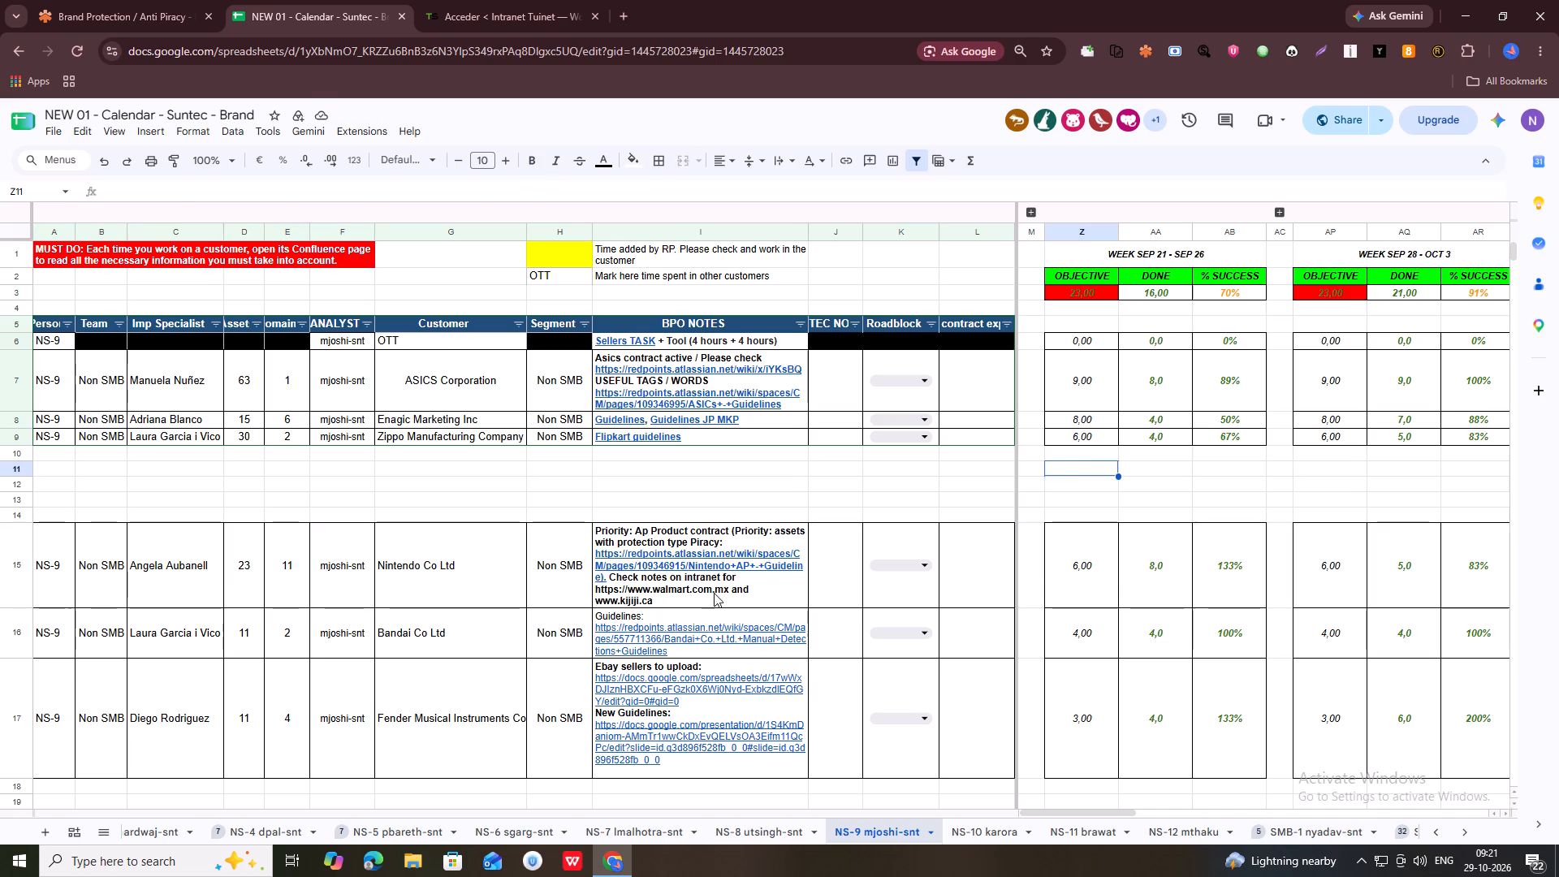
{"action": "scroll", "coordinate": [683, 611], "scroll_direction": "up", "scroll_amount": 6}
{"action": "scroll", "coordinate": [784, 660], "scroll_direction": "down", "scroll_amount": 3}
{"action": "scroll", "coordinate": [784, 660], "scroll_direction": "up", "scroll_amount": 3}
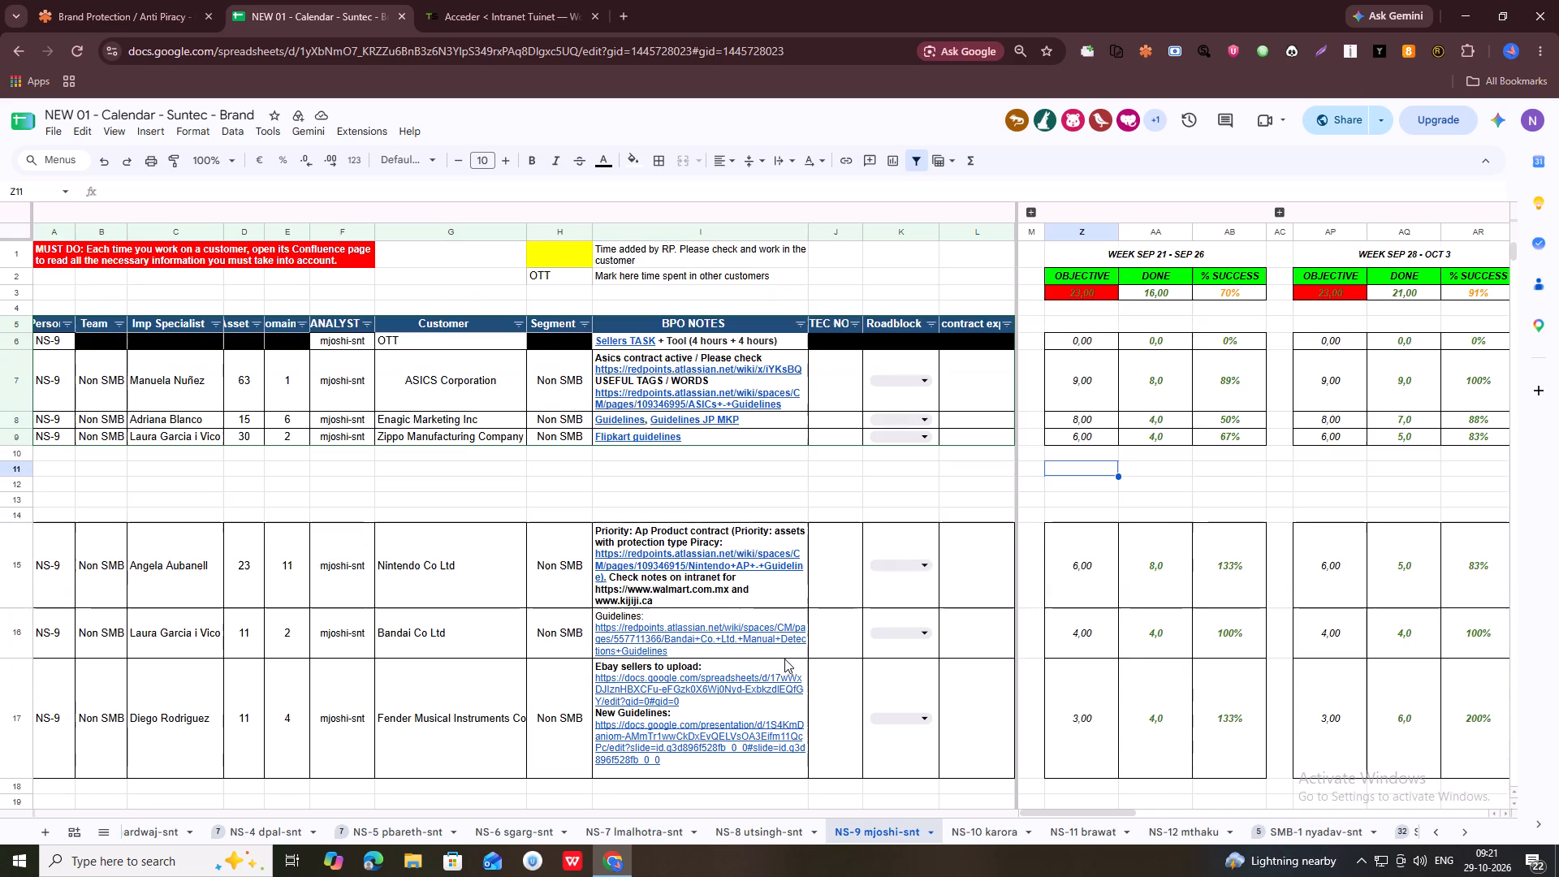
{"action": "scroll", "coordinate": [784, 659], "scroll_direction": "up", "scroll_amount": 3}
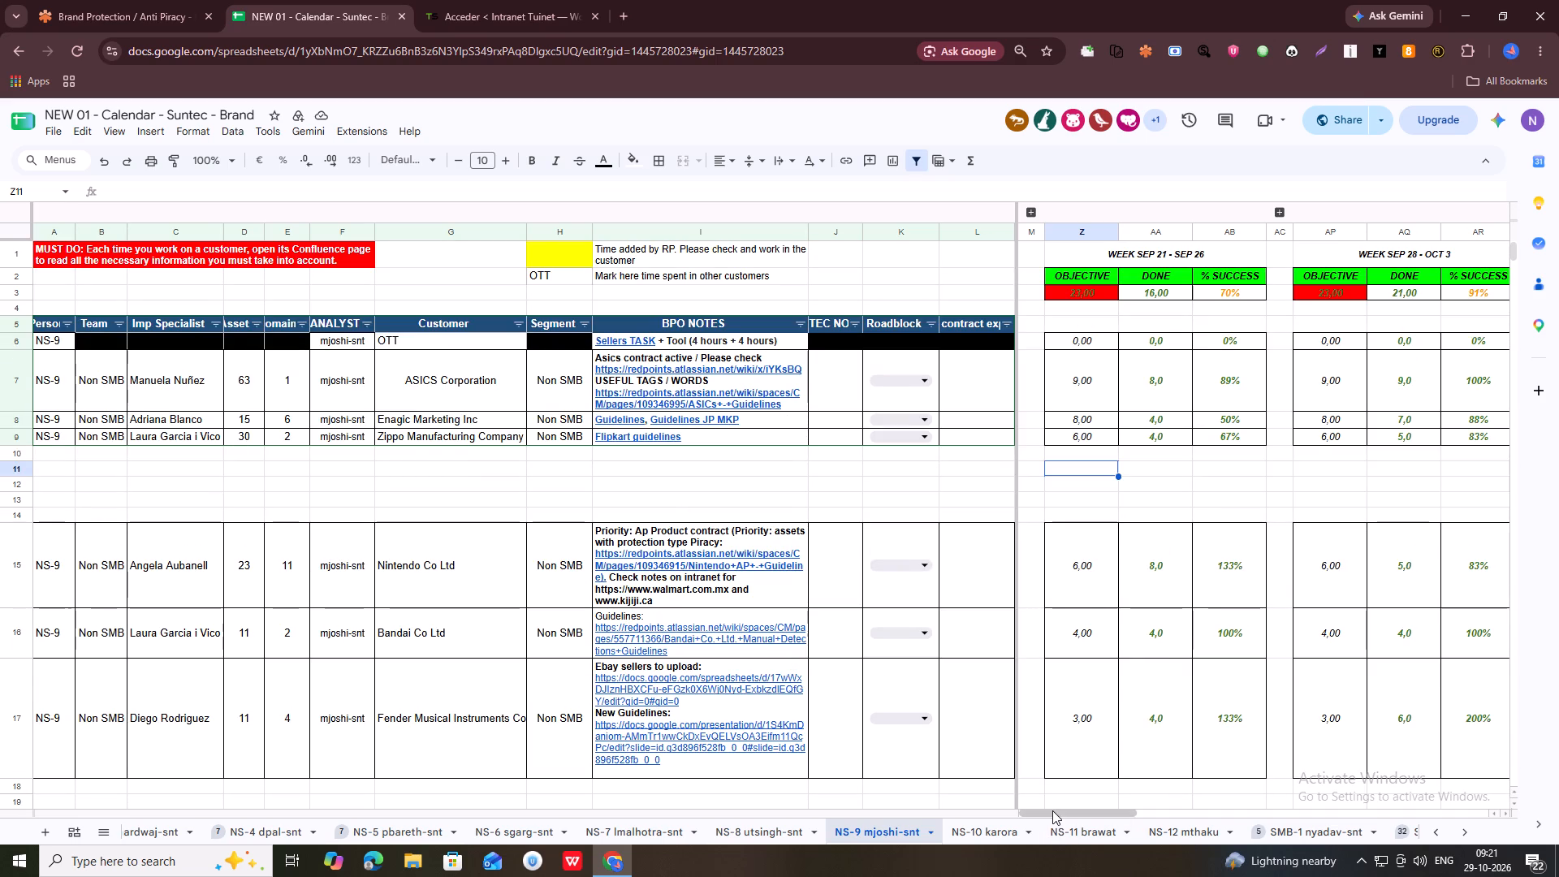
{"action": "left_click_drag", "start_coordinate": [1052, 810], "coordinate": [1324, 808]}
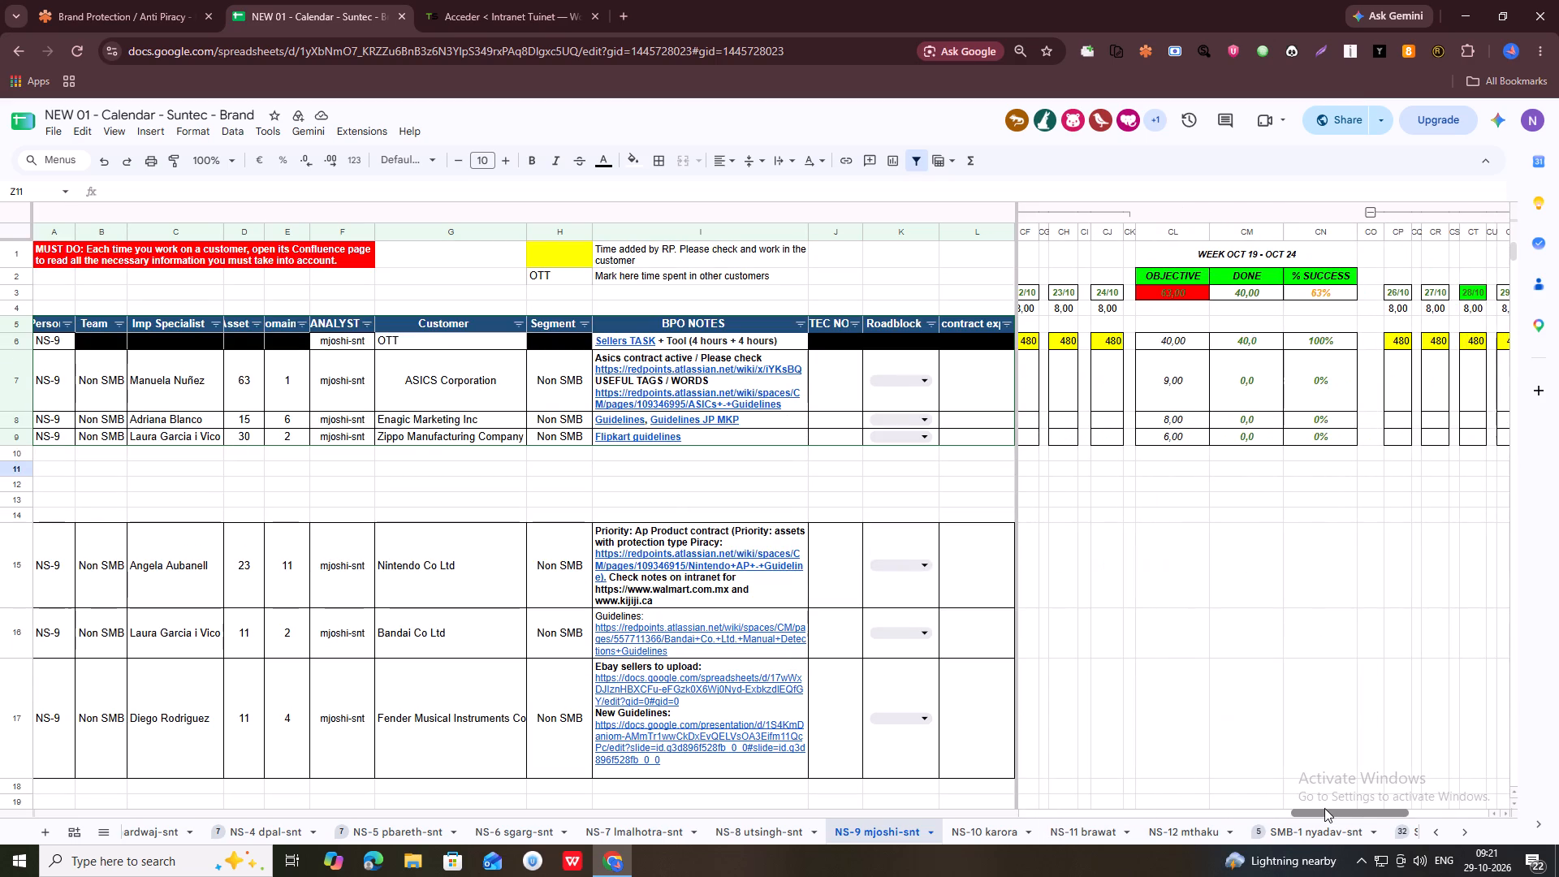
{"action": "left_click_drag", "start_coordinate": [1324, 808], "coordinate": [1436, 804]}
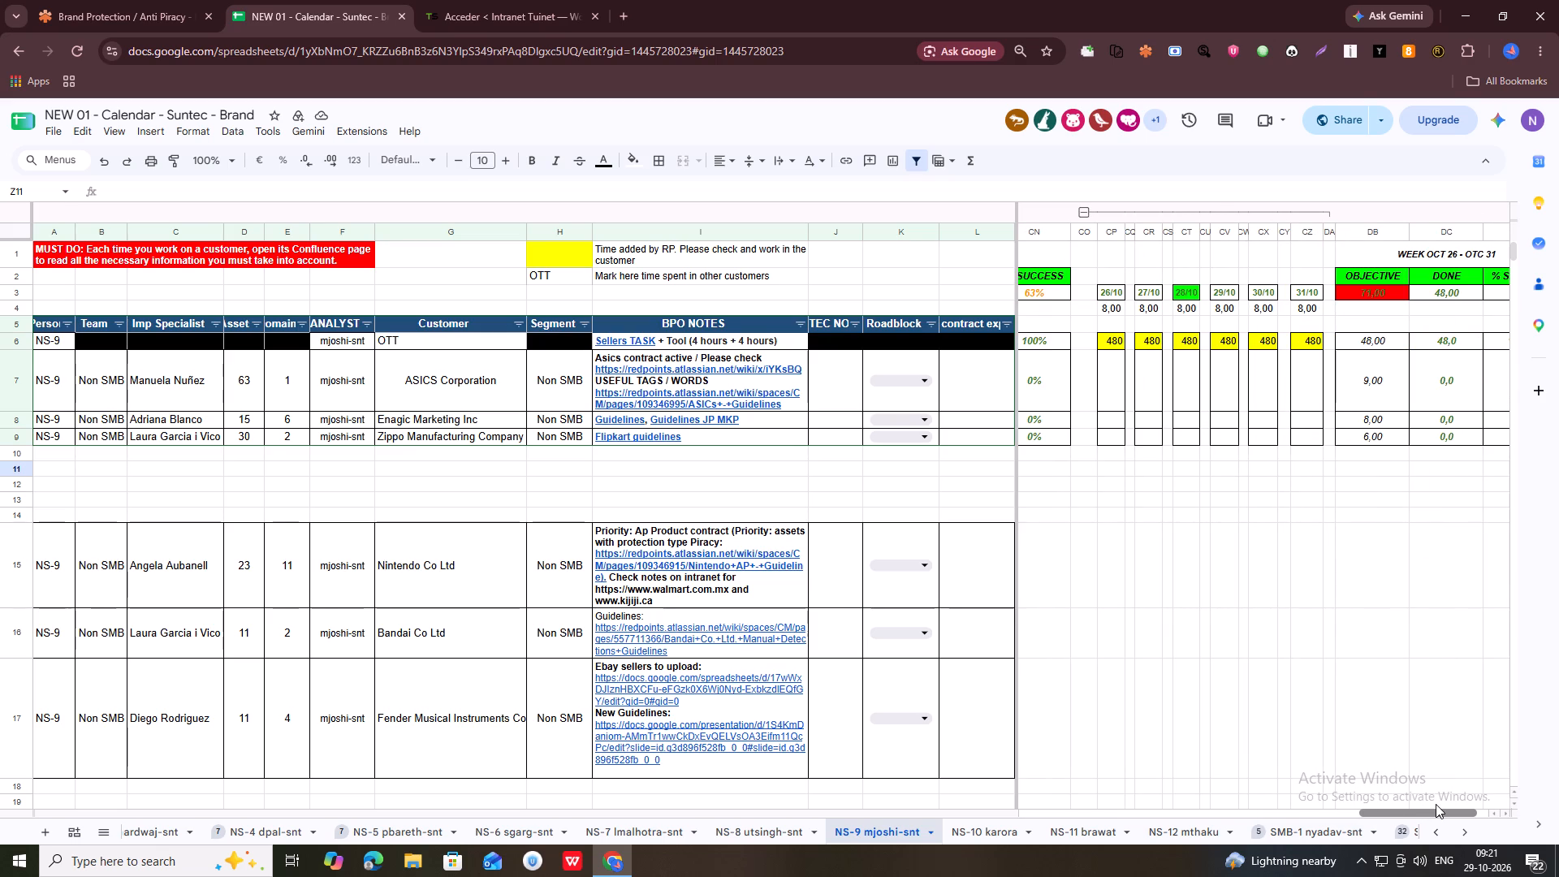
{"action": "left_click_drag", "start_coordinate": [1436, 804], "coordinate": [1375, 801]}
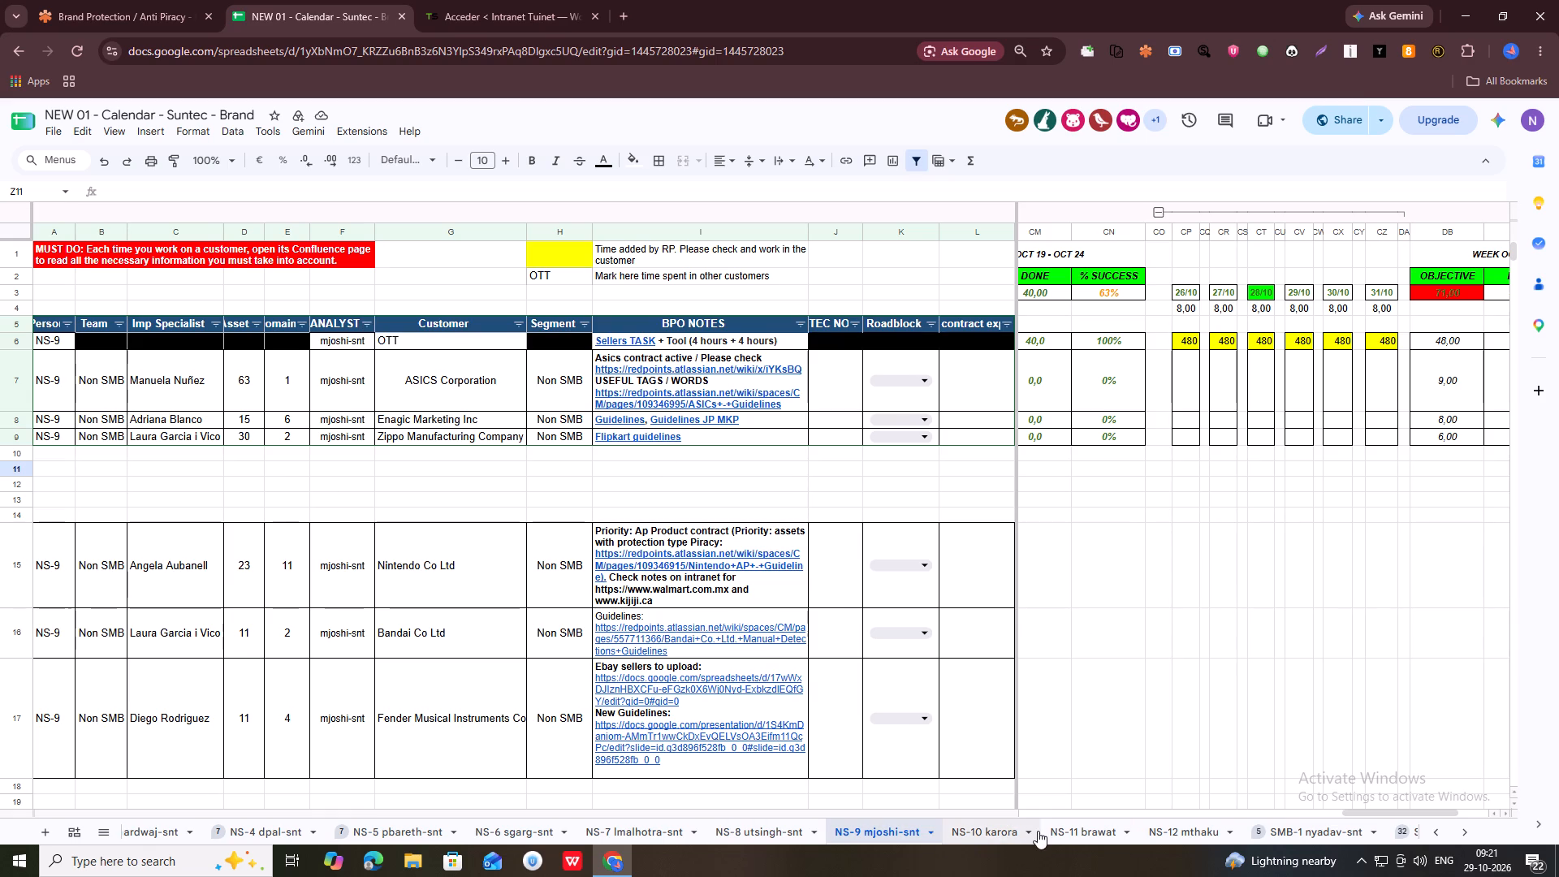
Return to the SMB-1 sheet to view its filtered 29/10 customers.
{"action": "left_click", "coordinate": [1293, 825]}
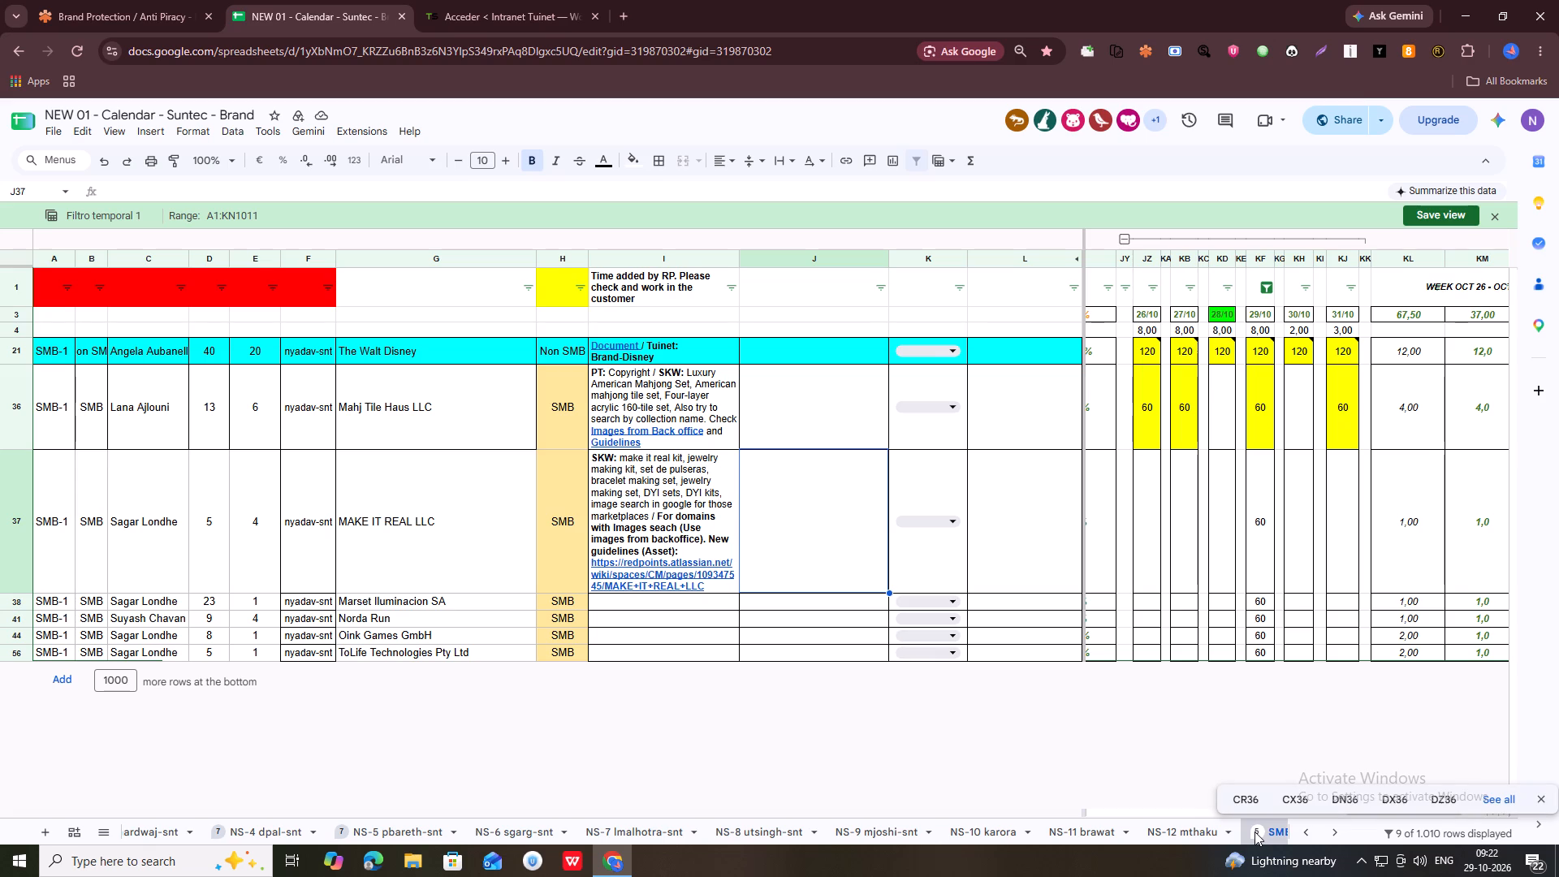
{"action": "left_click", "coordinate": [1255, 832]}
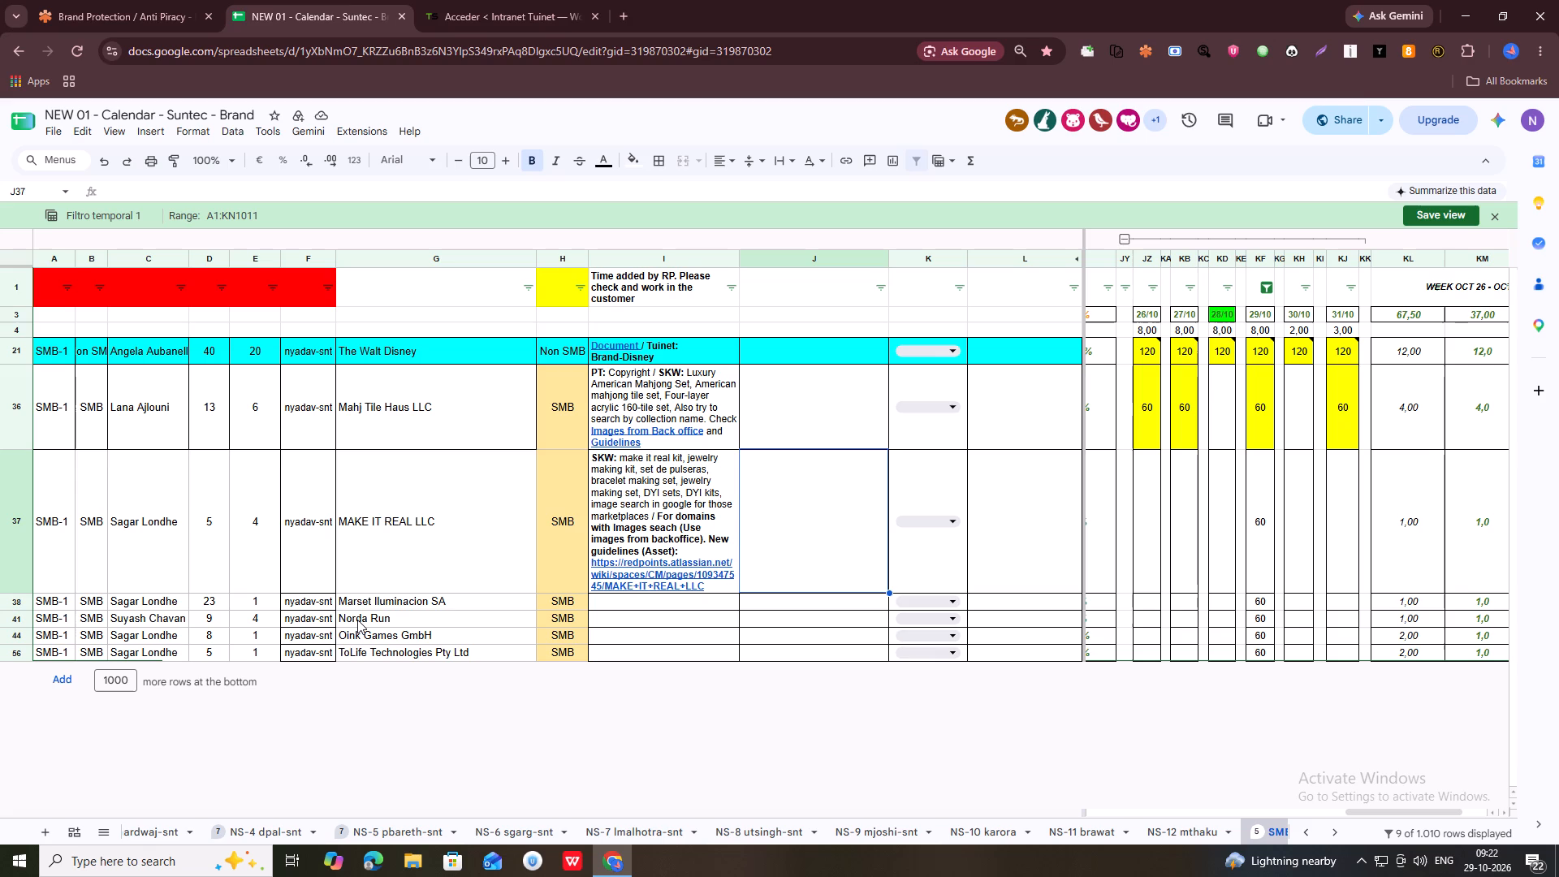
Find the MD Daily Productivity spreadsheet from a new browser tab by searching for md.
{"action": "left_click", "coordinate": [624, 16]}
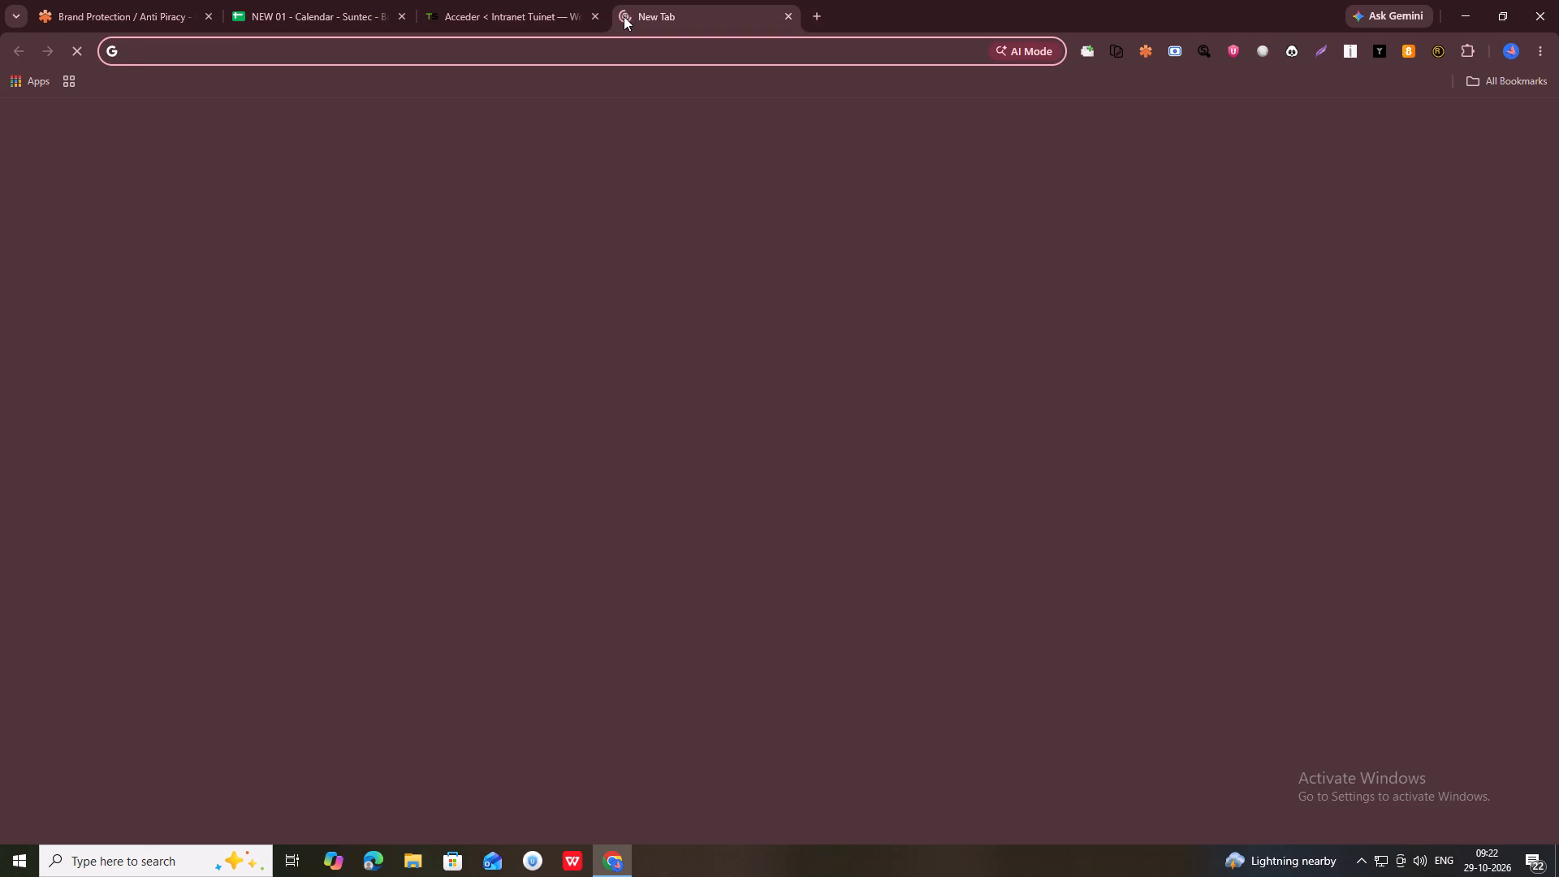
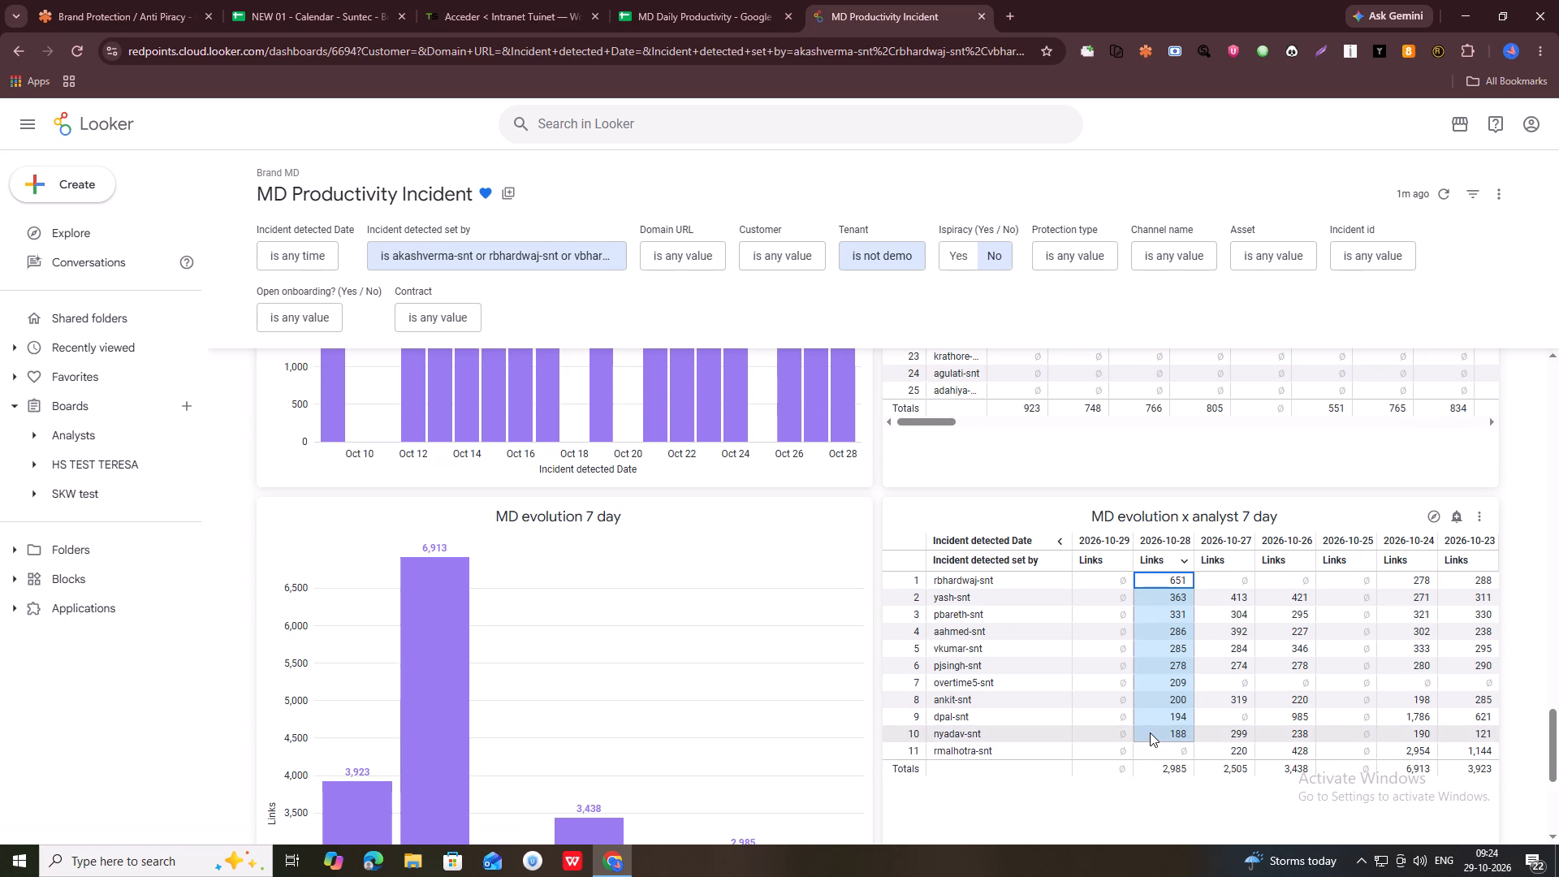
{"action": "left_click", "coordinate": [1012, 0]}
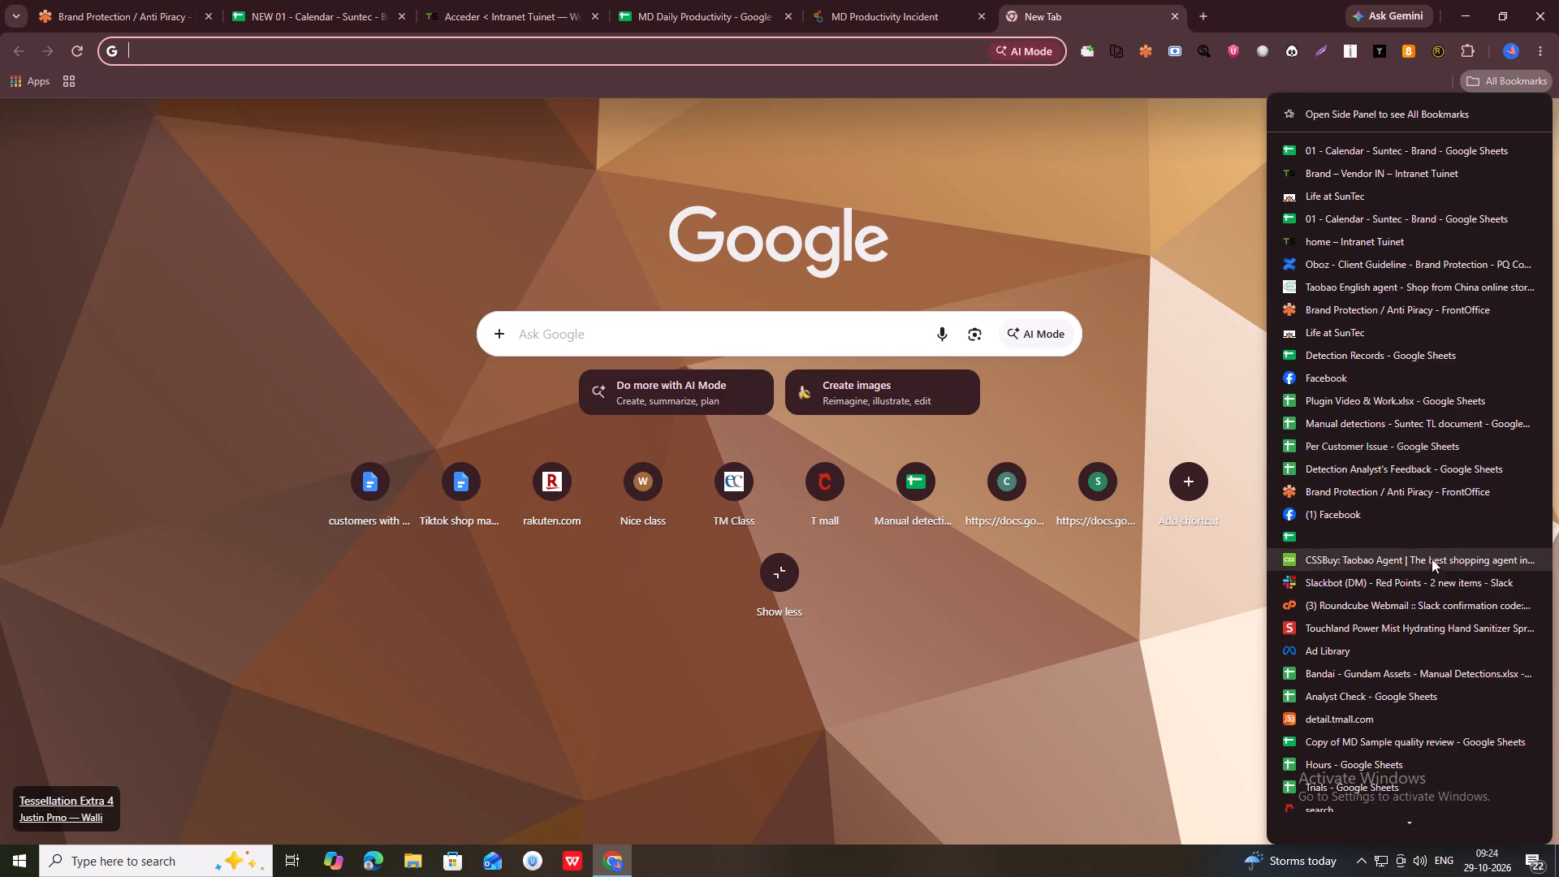
{"action": "scroll", "coordinate": [1430, 568], "scroll_direction": "down", "scroll_amount": 20}
{"action": "scroll", "coordinate": [1430, 568], "scroll_direction": "down", "scroll_amount": 16}
{"action": "scroll", "coordinate": [1421, 538], "scroll_direction": "down", "scroll_amount": 6}
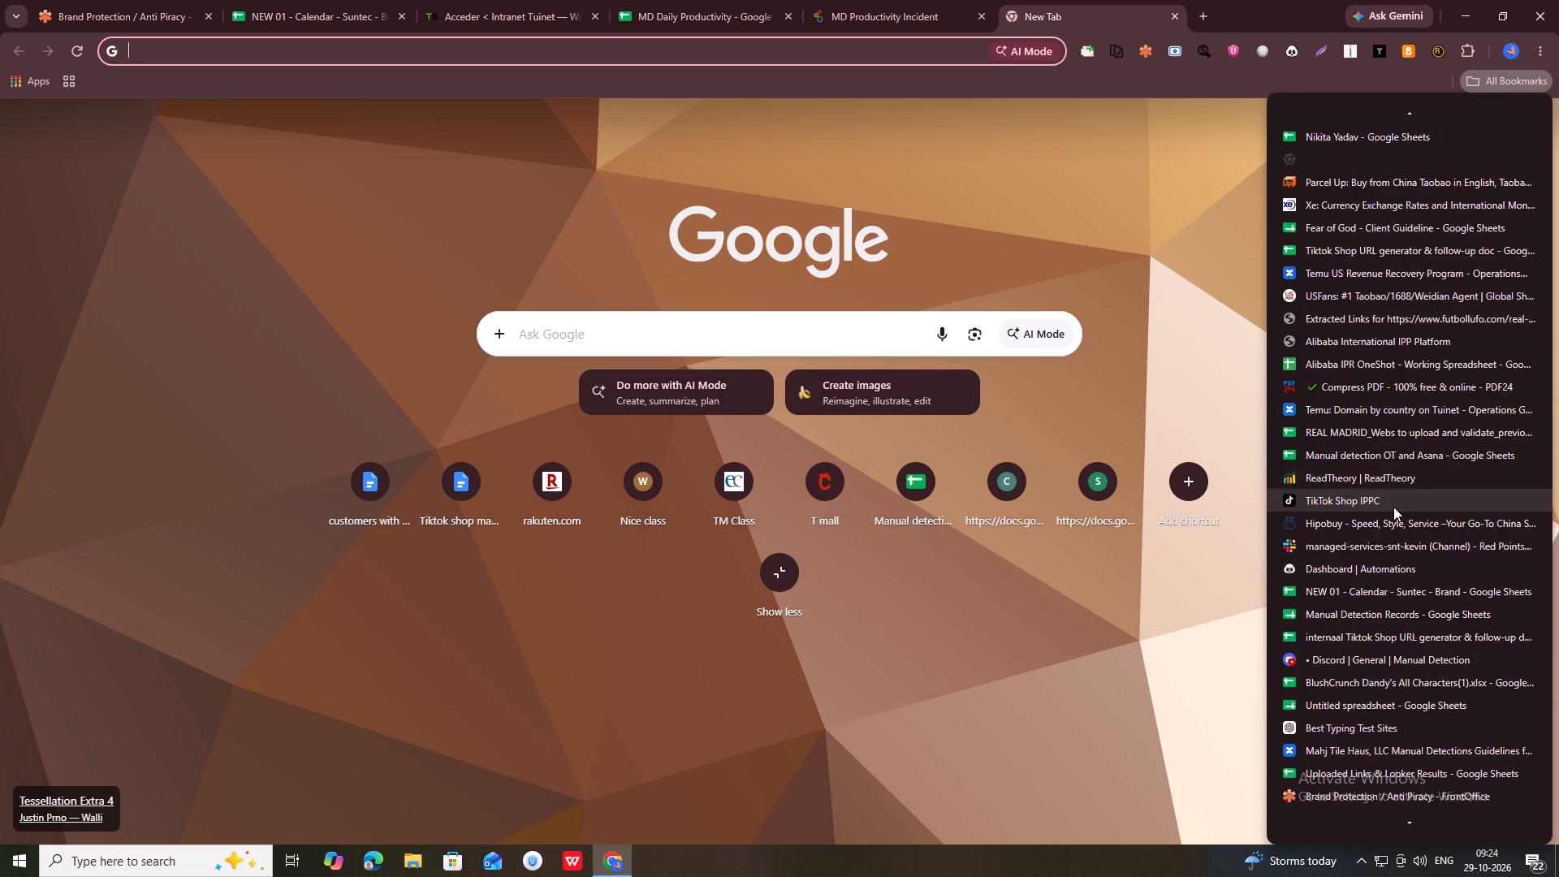
{"action": "scroll", "coordinate": [1393, 507], "scroll_direction": "down", "scroll_amount": 20}
{"action": "scroll", "coordinate": [1393, 507], "scroll_direction": "down", "scroll_amount": 20}
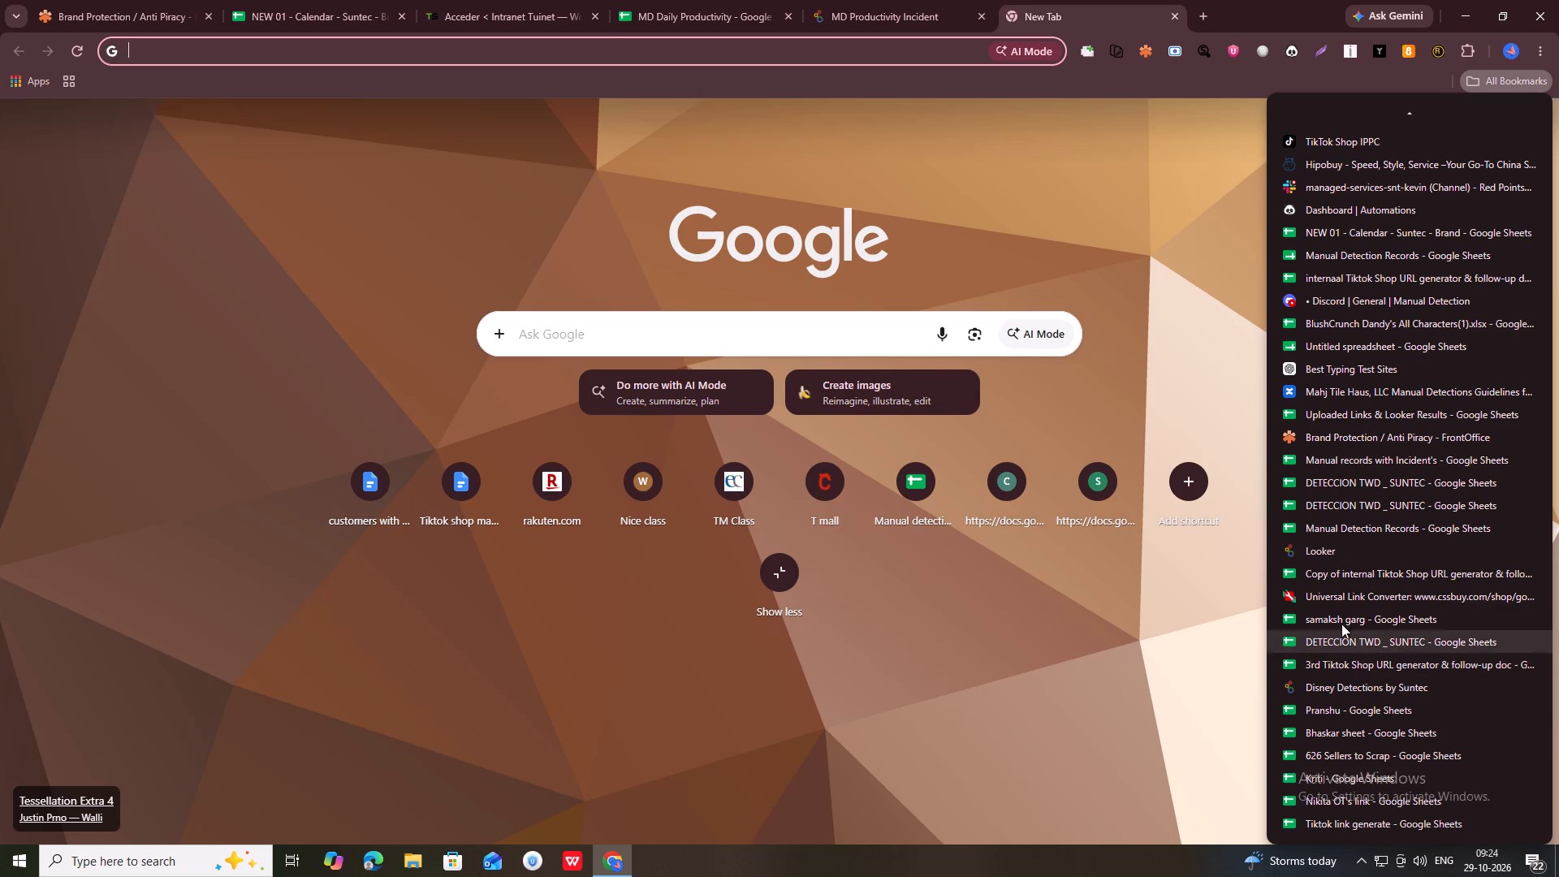
{"action": "left_click", "coordinate": [1328, 545]}
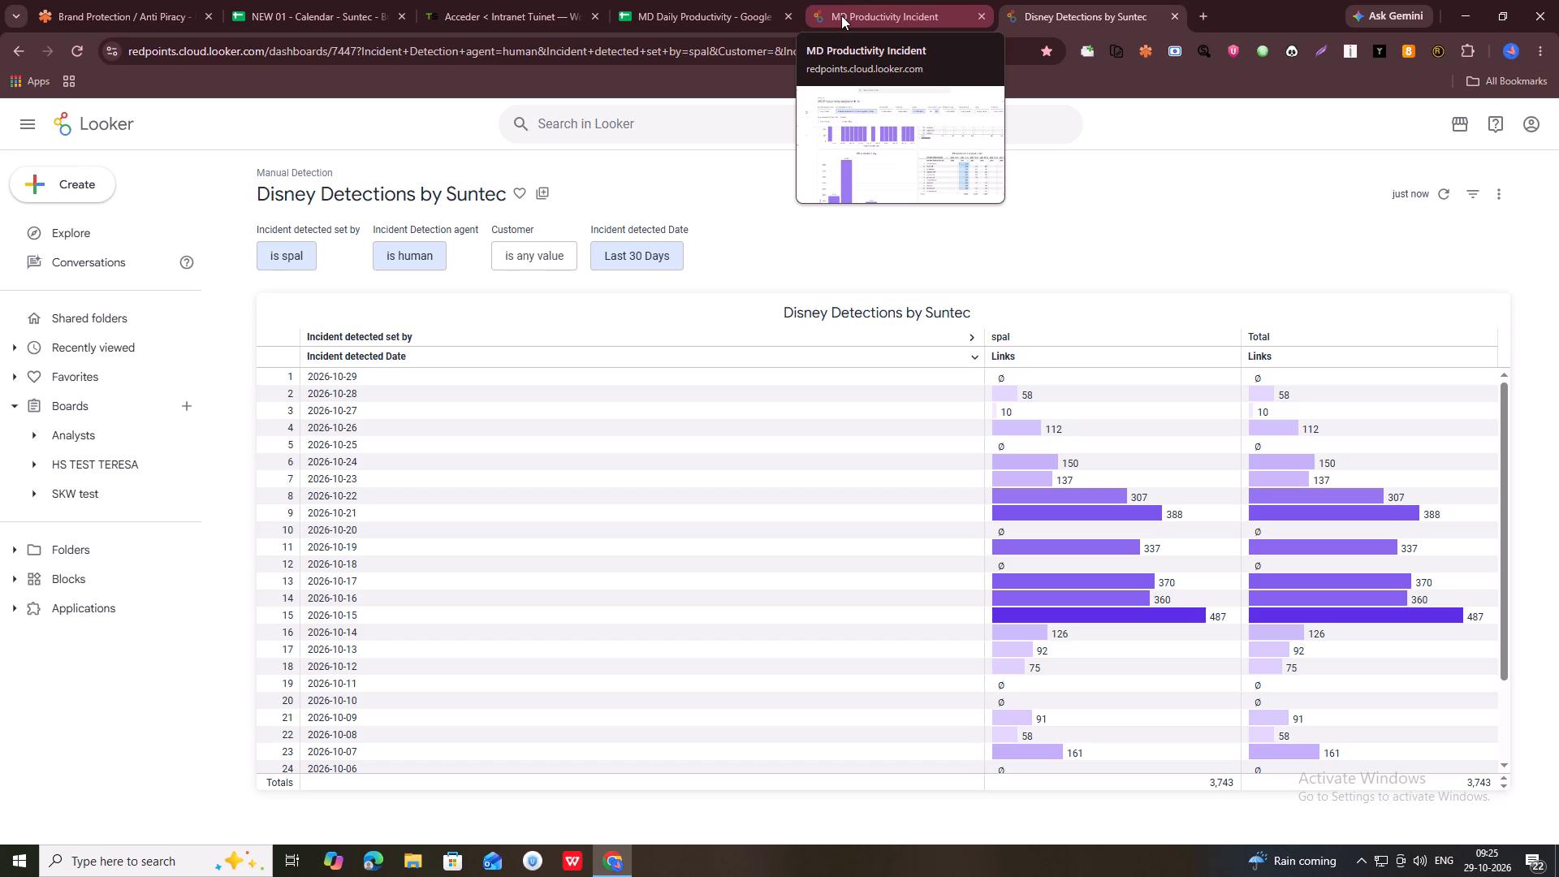
Calculate 188+58 in a new browser tab and close that tab again.
{"action": "left_click", "coordinate": [1204, 15]}
{"action": "type", "text": "188"}
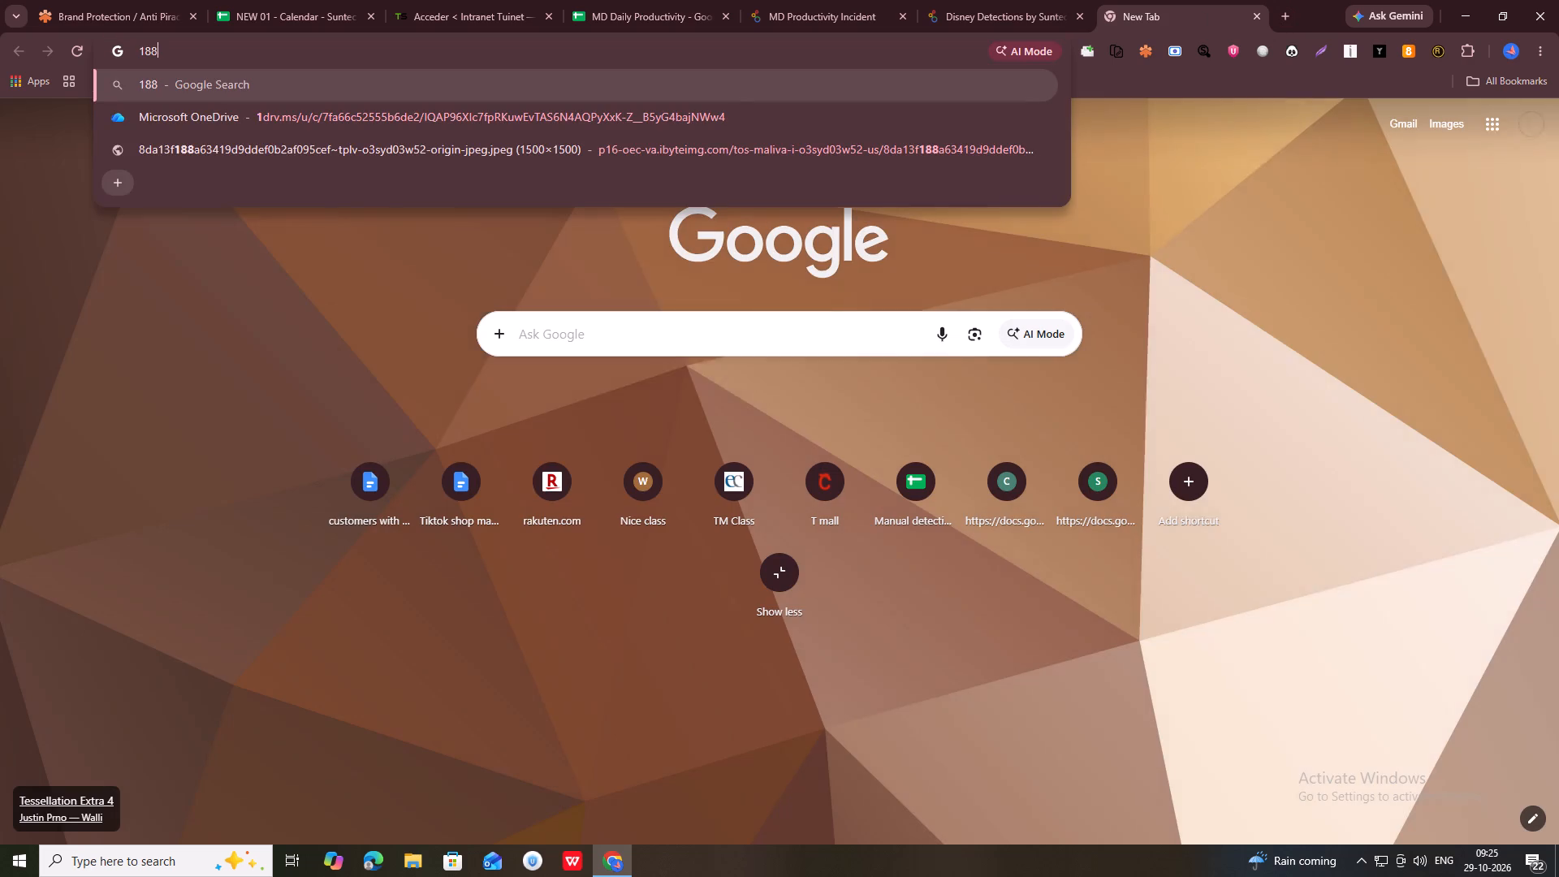
{"action": "key", "text": "plus"}
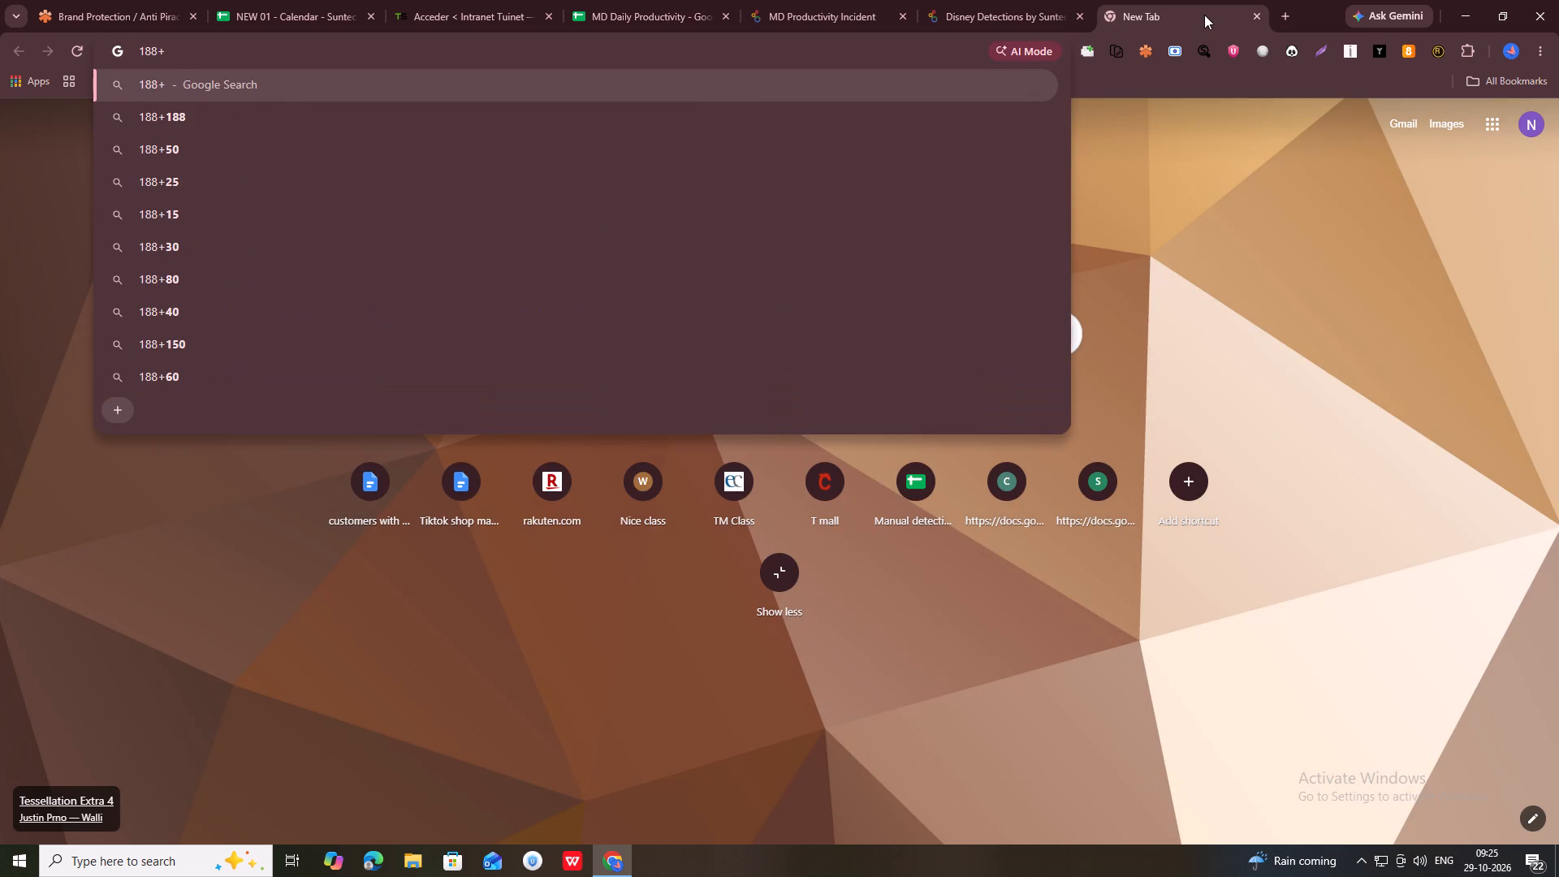
{"action": "type", "text": "58"}
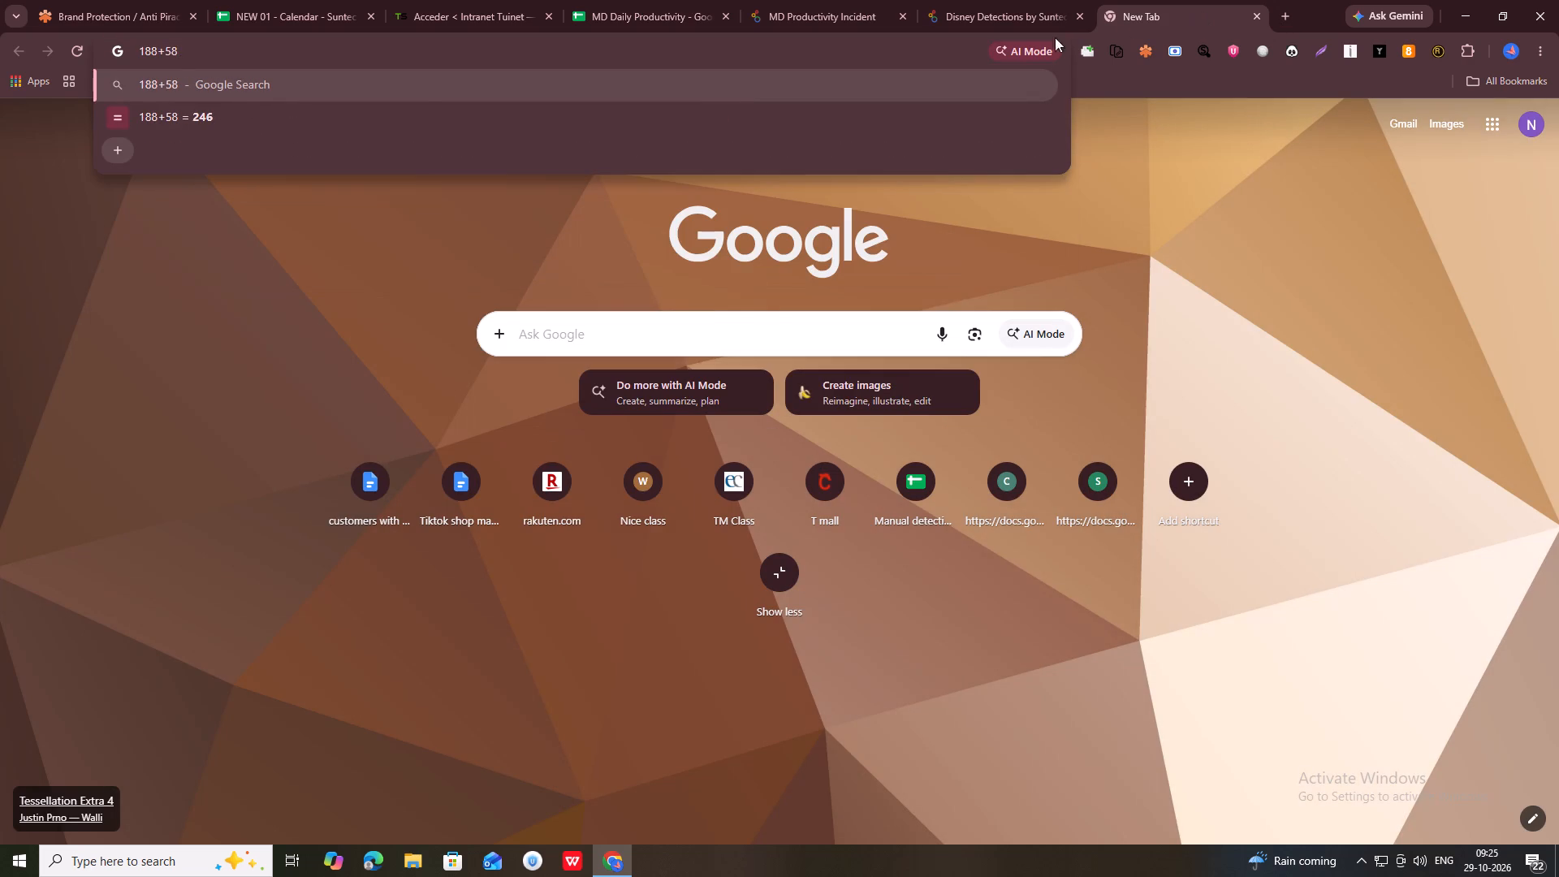
{"action": "middle_click", "coordinate": [1178, 0]}
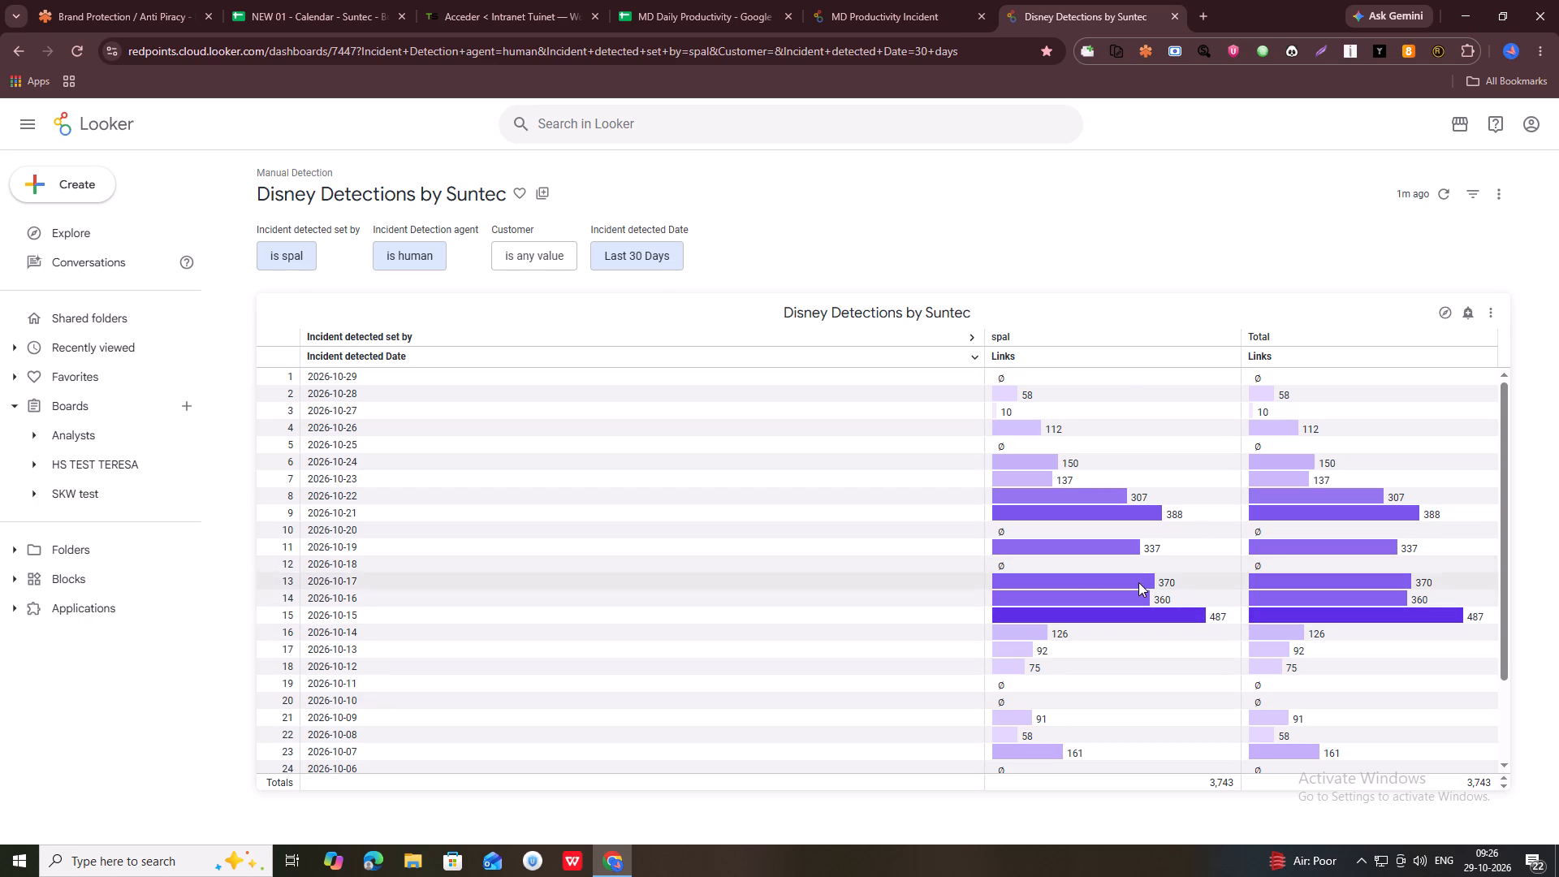
Examine the daily link counts on the Disney Detections dashboard alongside the MD Productivity Incident dashboard and the MD Daily Productivity sheet.
{"action": "scroll", "coordinate": [1138, 554], "scroll_direction": "up", "scroll_amount": 6}
{"action": "scroll", "coordinate": [1138, 546], "scroll_direction": "down", "scroll_amount": 12}
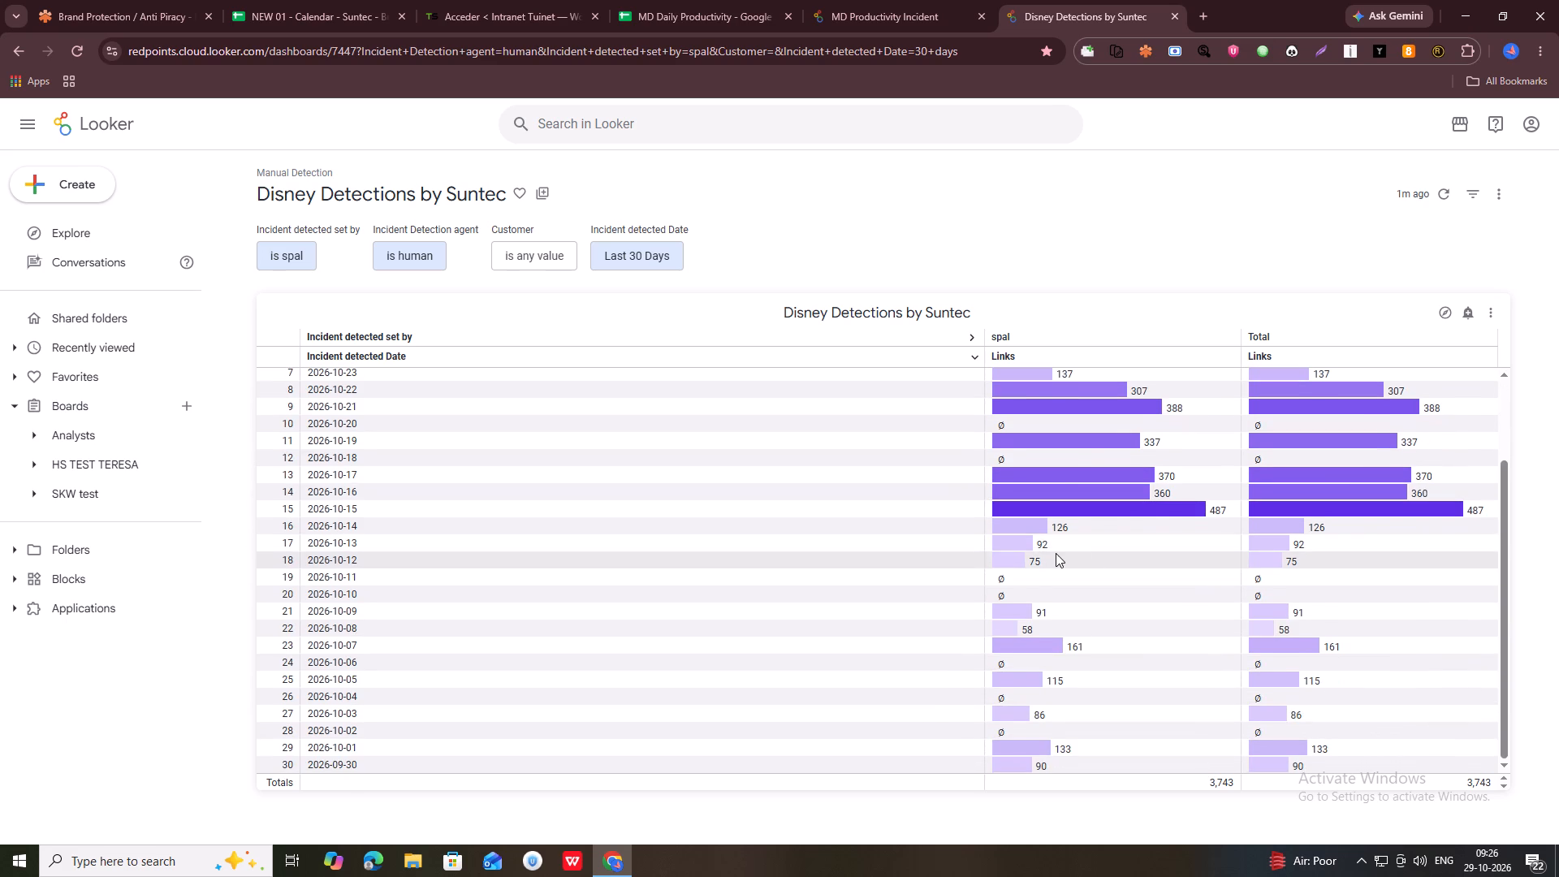
{"action": "scroll", "coordinate": [1056, 553], "scroll_direction": "up", "scroll_amount": 16}
{"action": "left_click", "coordinate": [842, 0]}
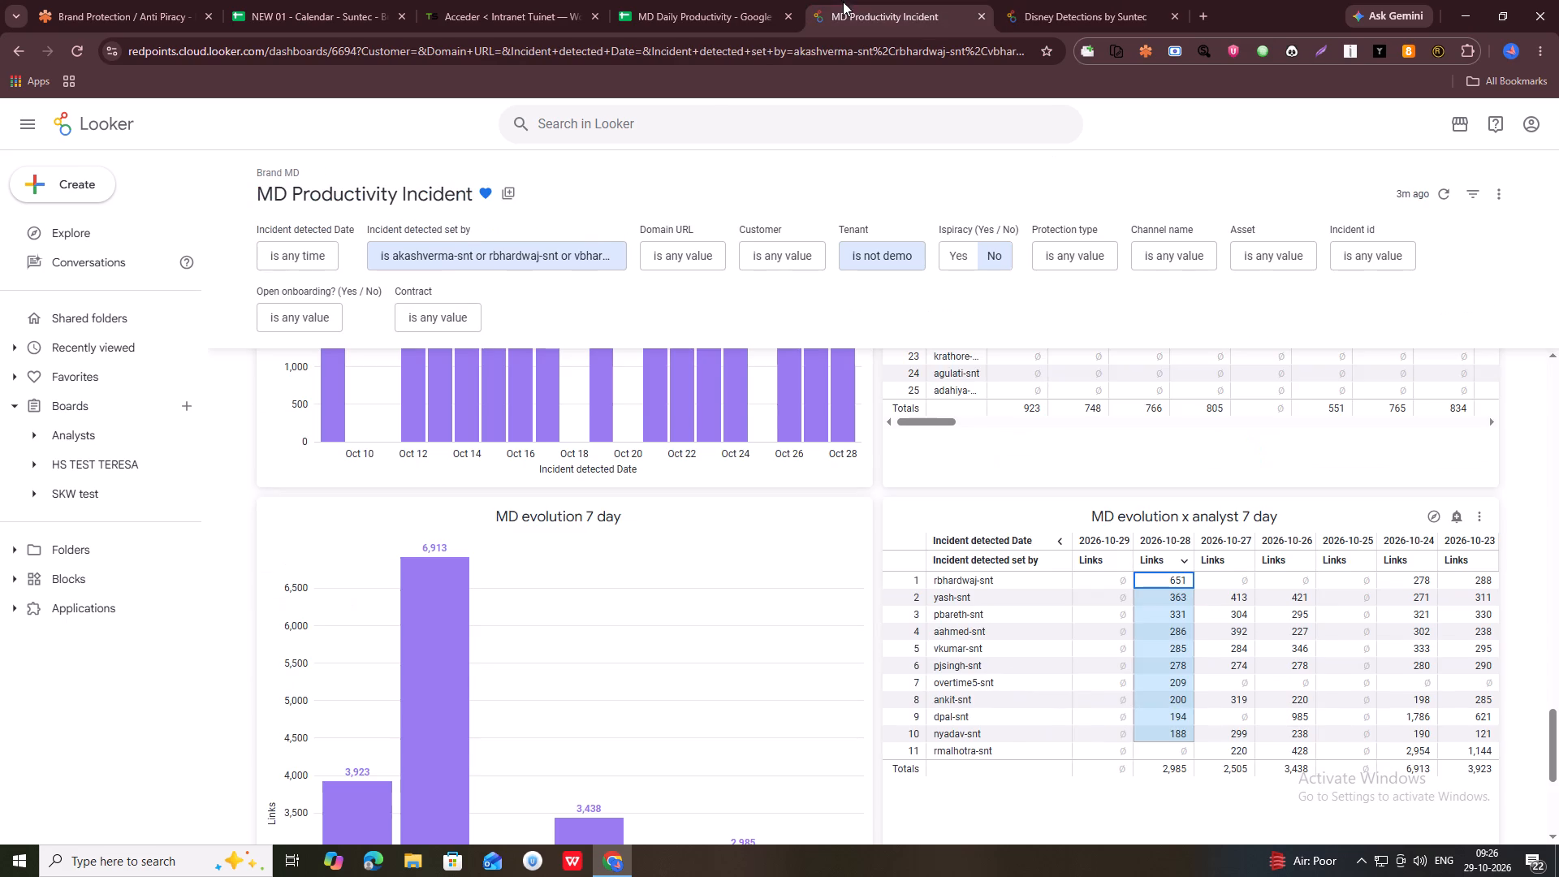
{"action": "left_click", "coordinate": [1051, 488]}
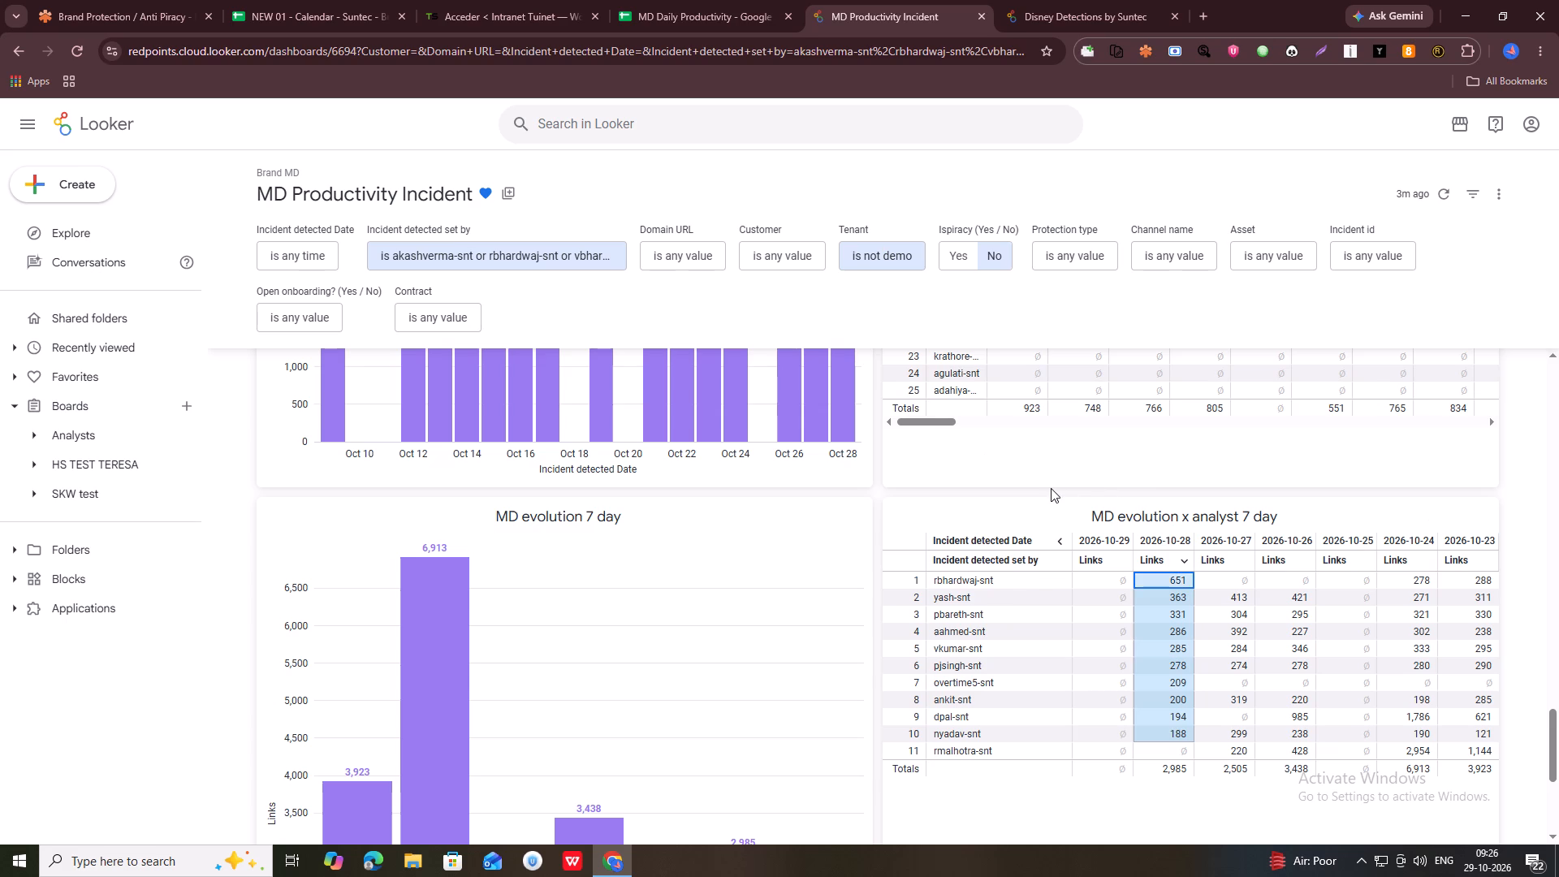
{"action": "left_click", "coordinate": [685, 0]}
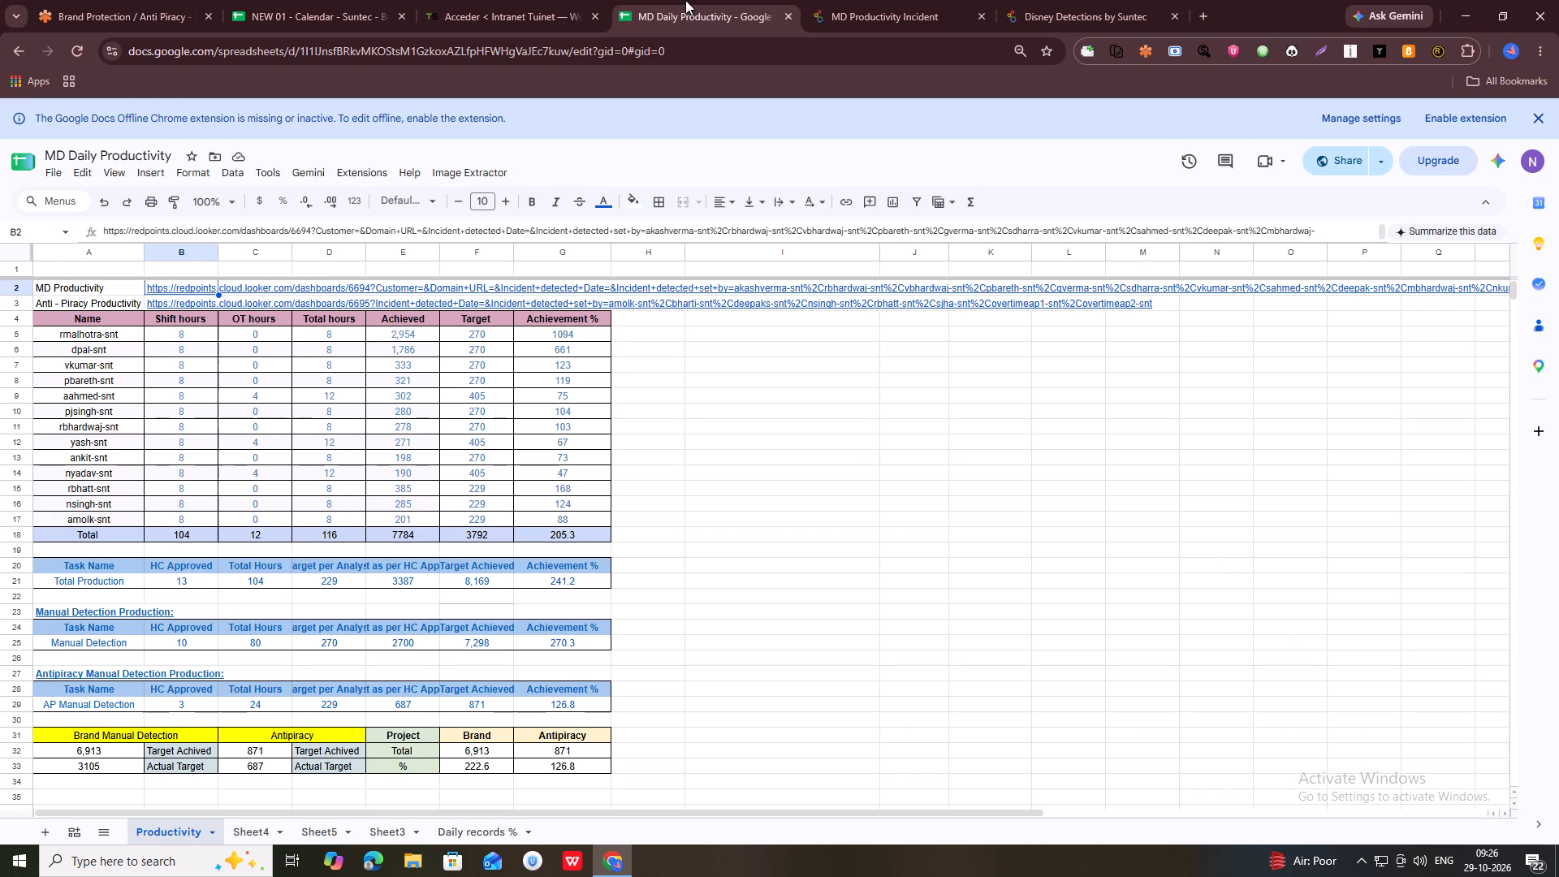
{"action": "left_click", "coordinate": [918, 0]}
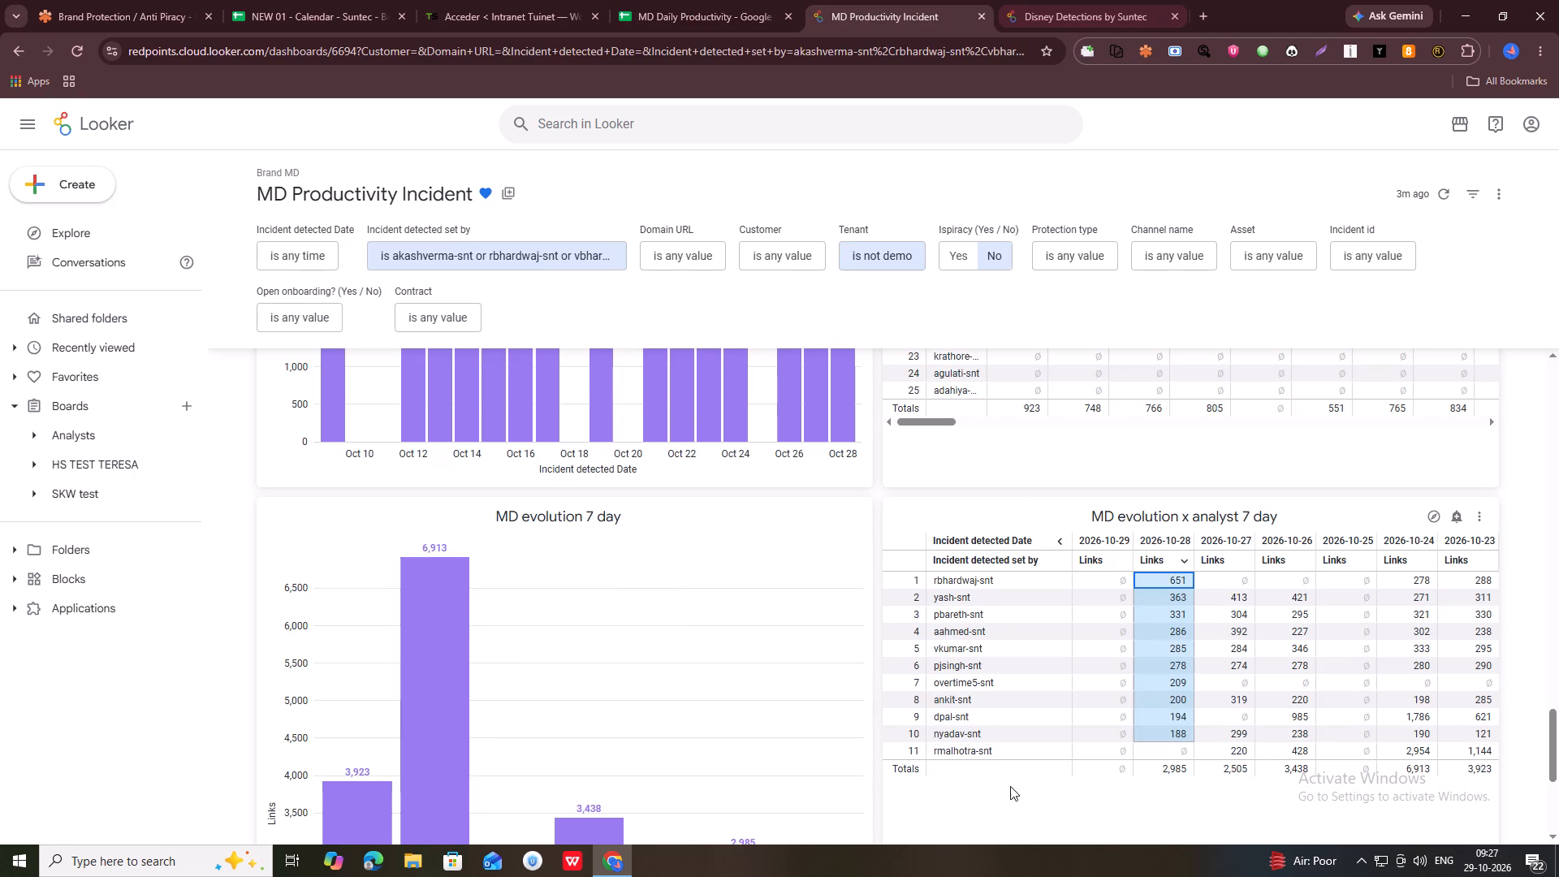
{"action": "left_click", "coordinate": [1085, 0]}
Copy the ten 2026-10-28 link counts from the Brand MD 7-day analyst table into the Productivity sheet's Achieved column, starting at E5.
{"action": "left_click", "coordinate": [926, 0]}
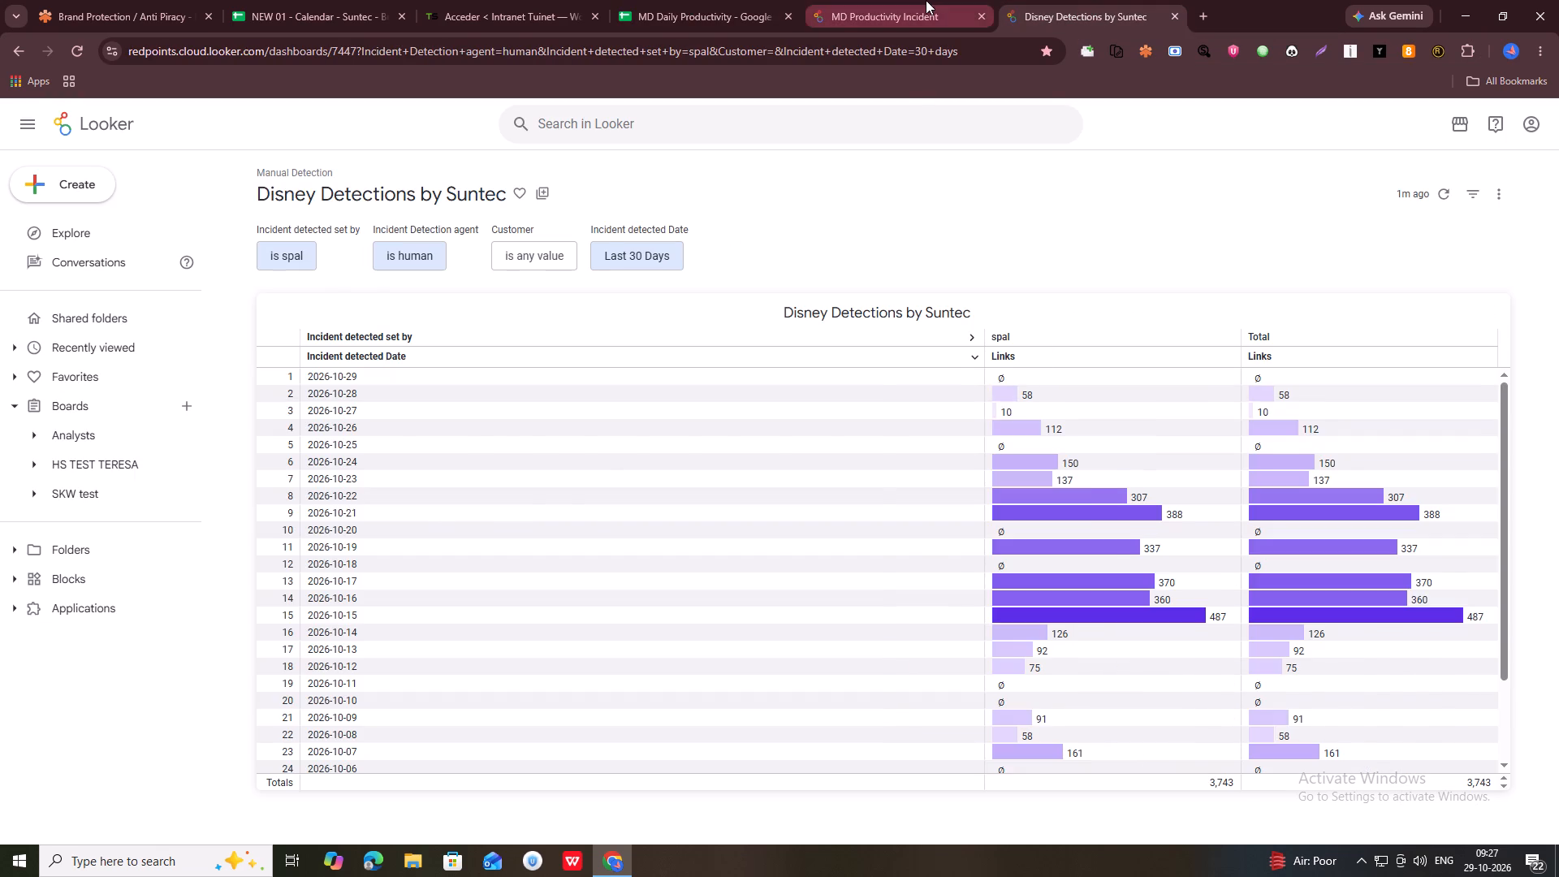
{"action": "key", "text": "ctrl+c"}
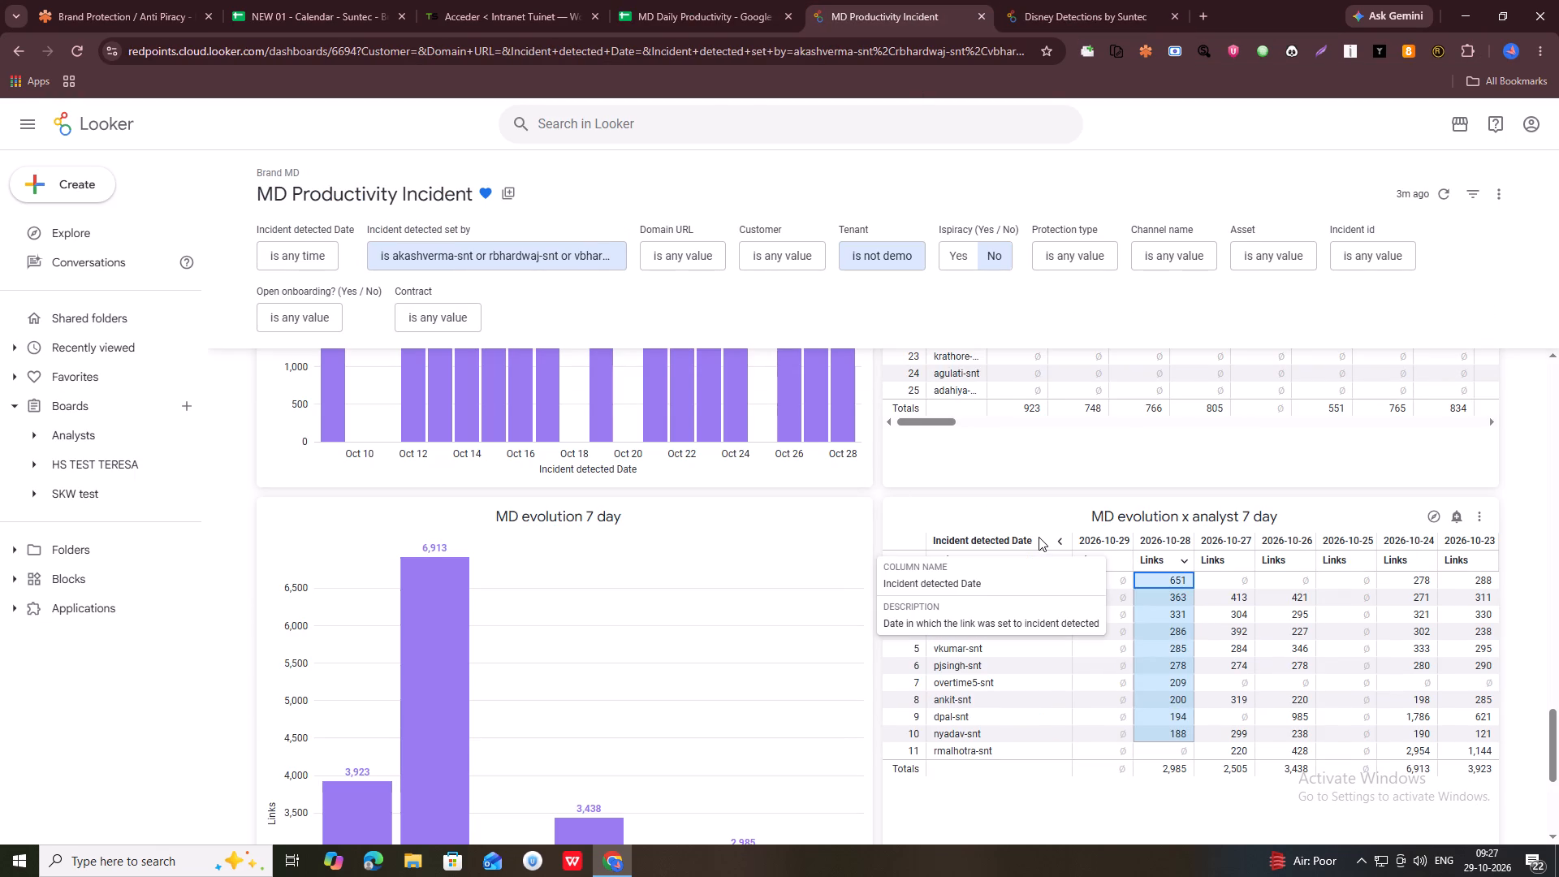
{"action": "left_click_drag", "start_coordinate": [1148, 579], "coordinate": [1162, 728]}
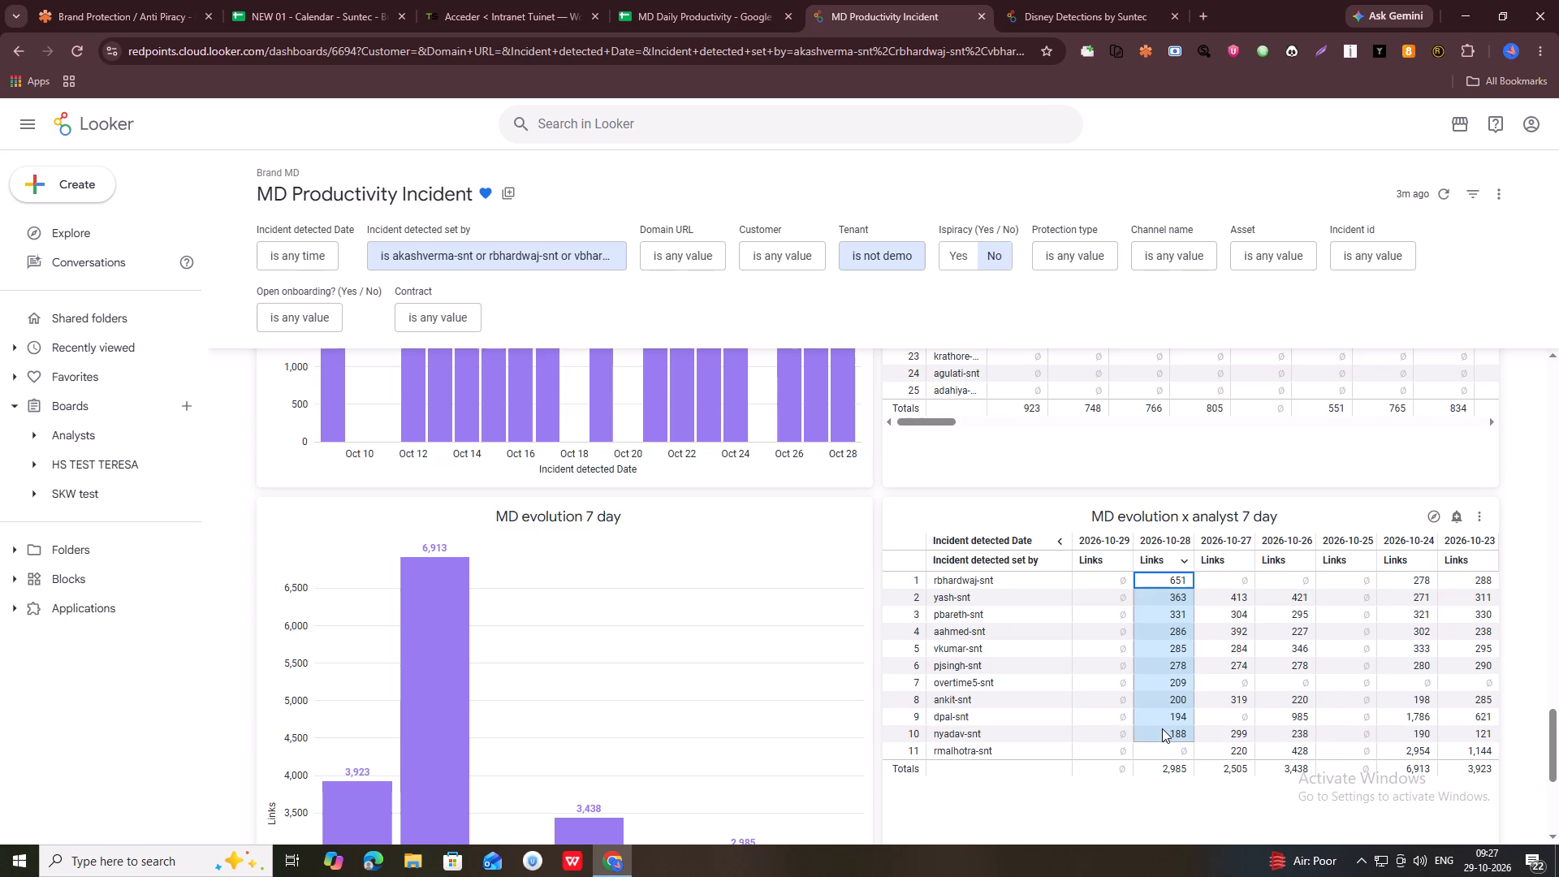
{"action": "left_click_drag", "start_coordinate": [1162, 728], "coordinate": [1162, 729]}
{"action": "key", "text": "ctrl+c"}
{"action": "left_click", "coordinate": [679, 0]}
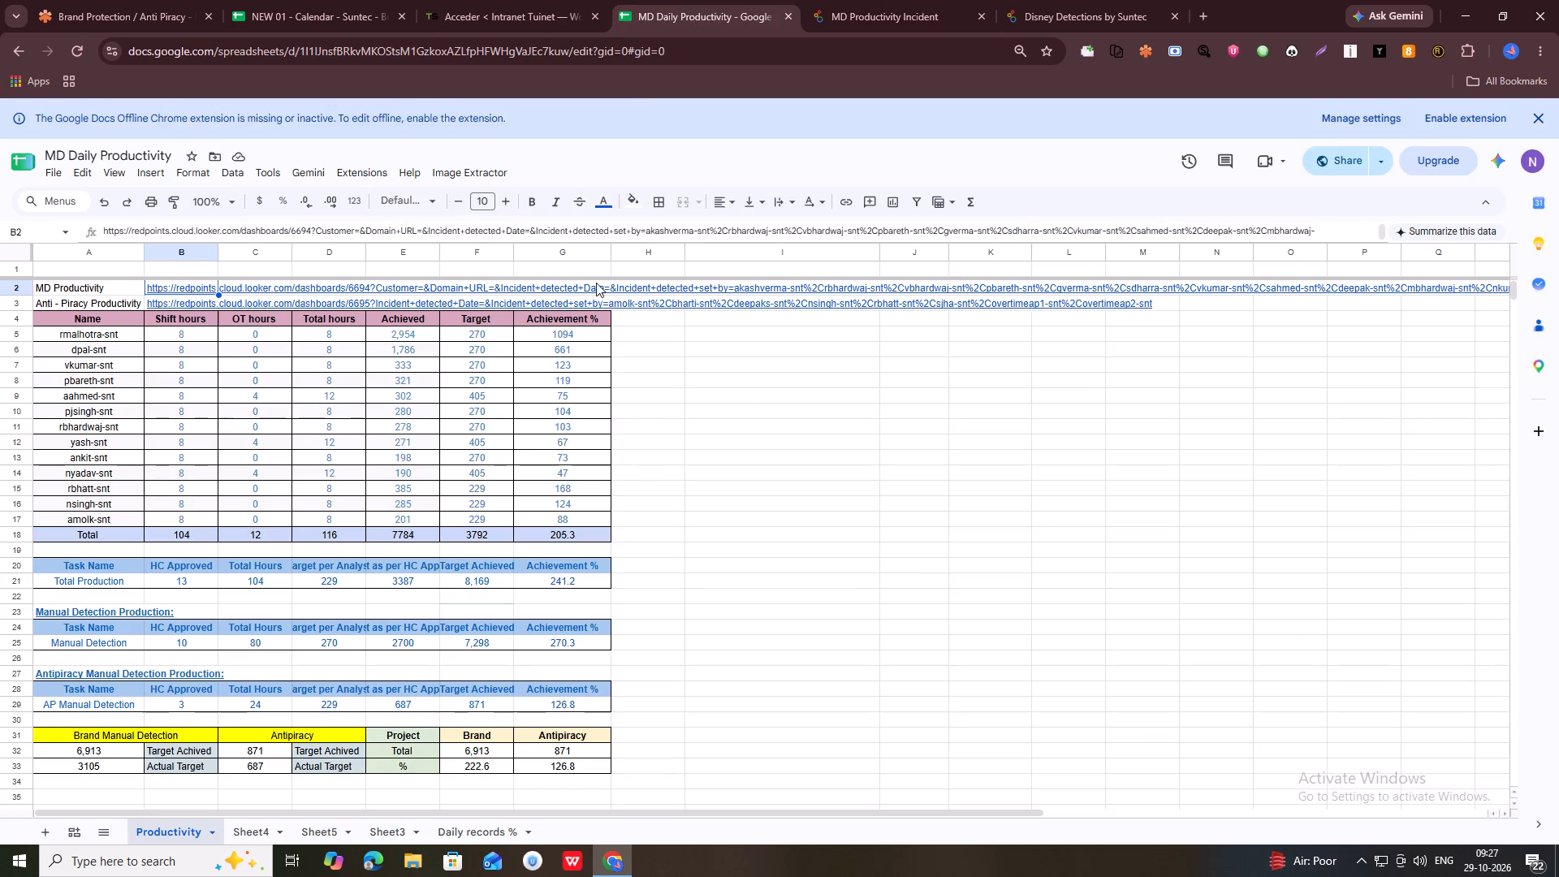
{"action": "left_click", "coordinate": [409, 330]}
{"action": "key", "text": "ctrl+v"}
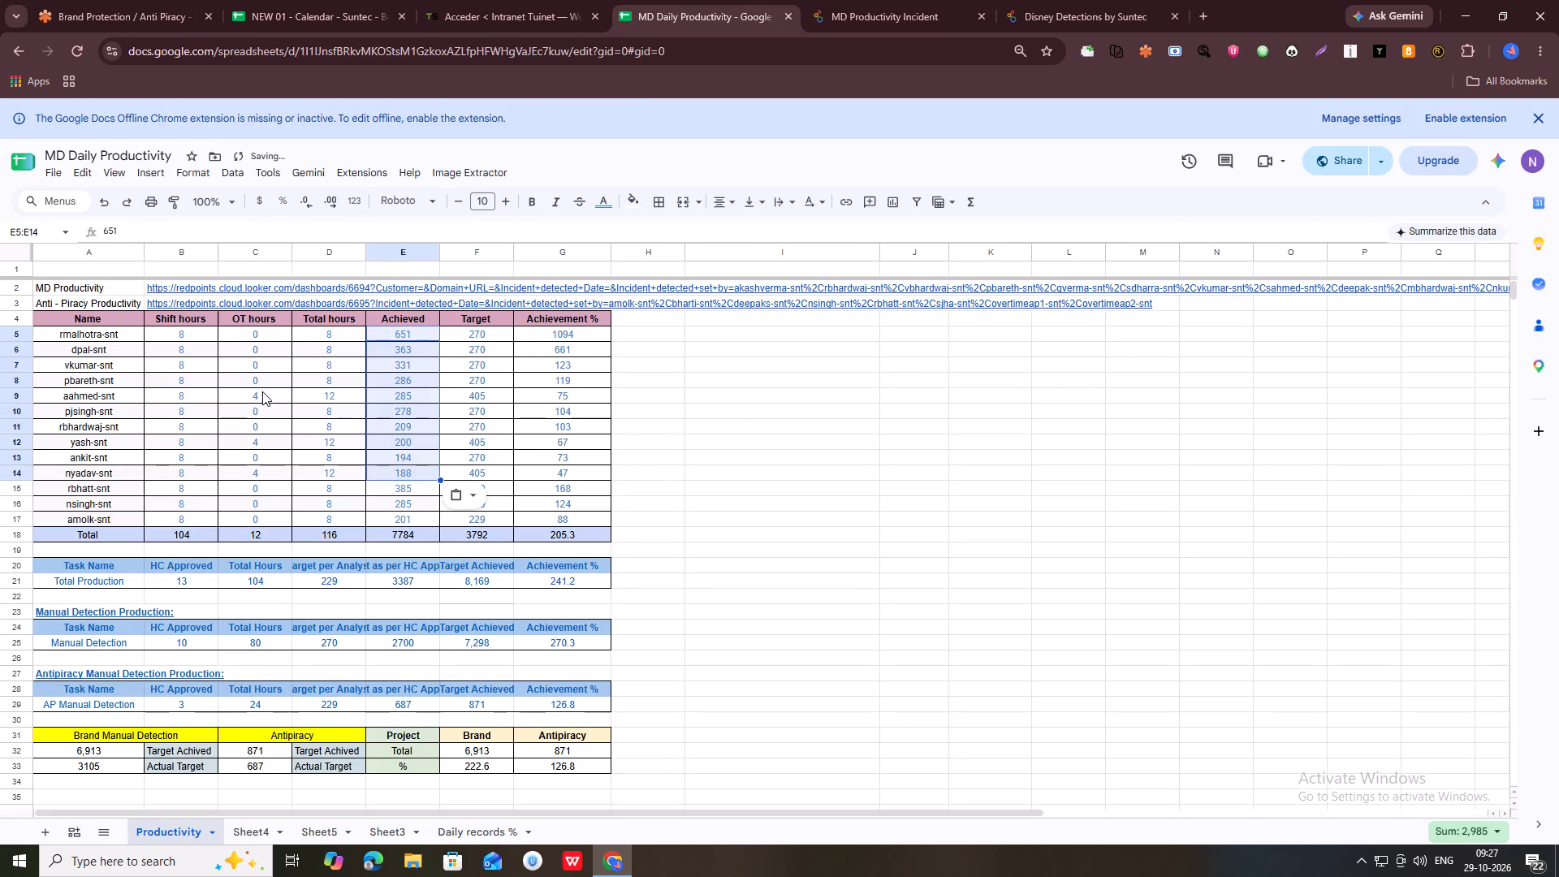
Copy the ten matching analyst usernames from the Brand MD 7-day table into the Productivity sheet's Name column, starting at A5.
{"action": "left_click", "coordinate": [99, 340]}
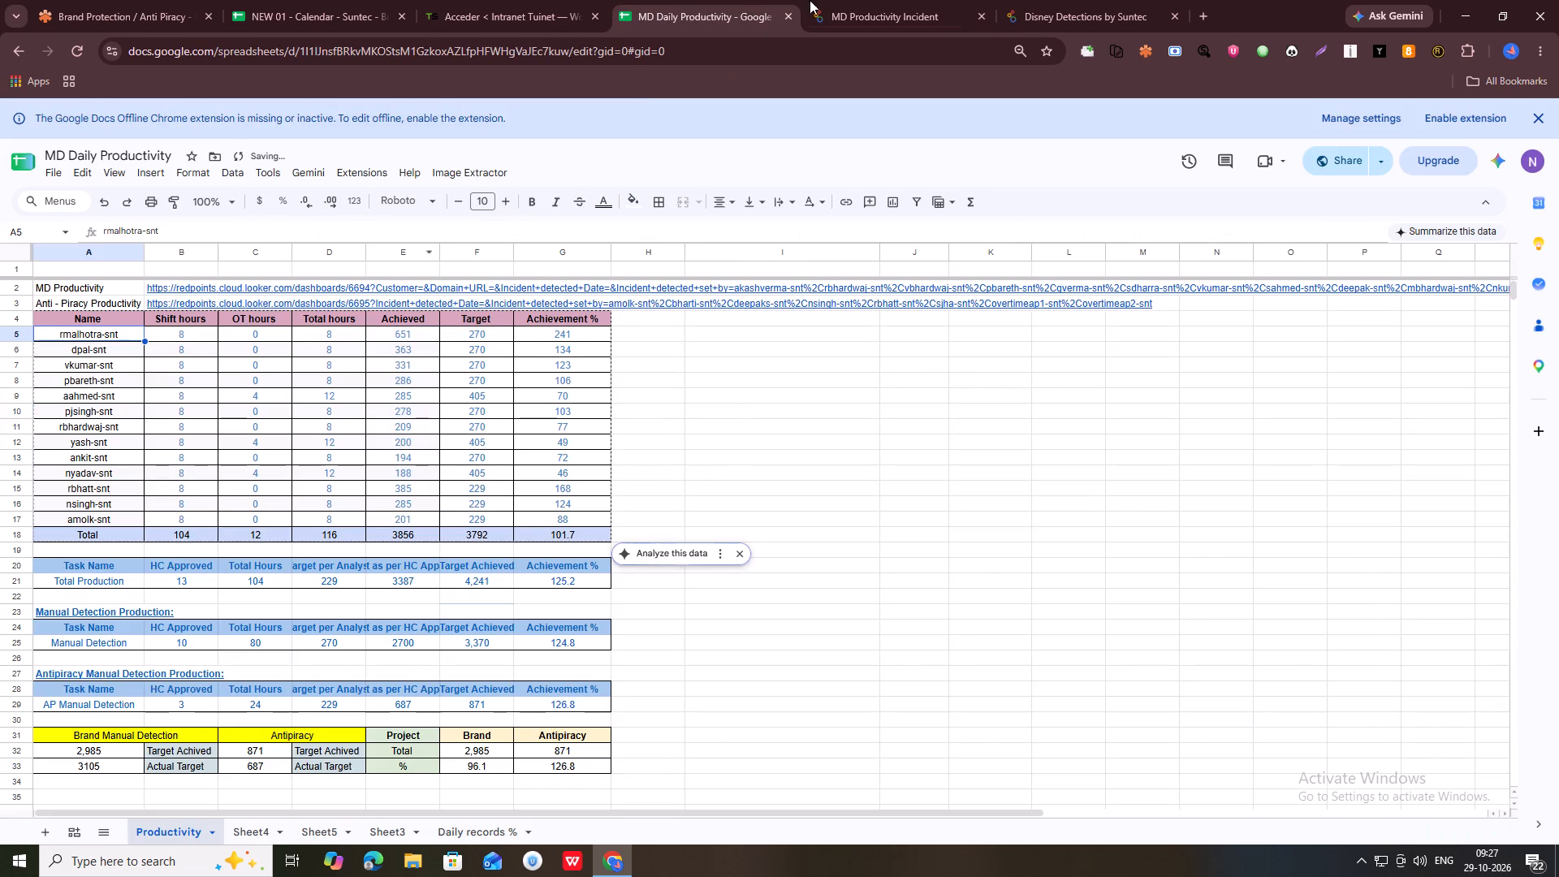
{"action": "left_click", "coordinate": [891, 0]}
{"action": "left_click_drag", "start_coordinate": [1032, 577], "coordinate": [1021, 729]}
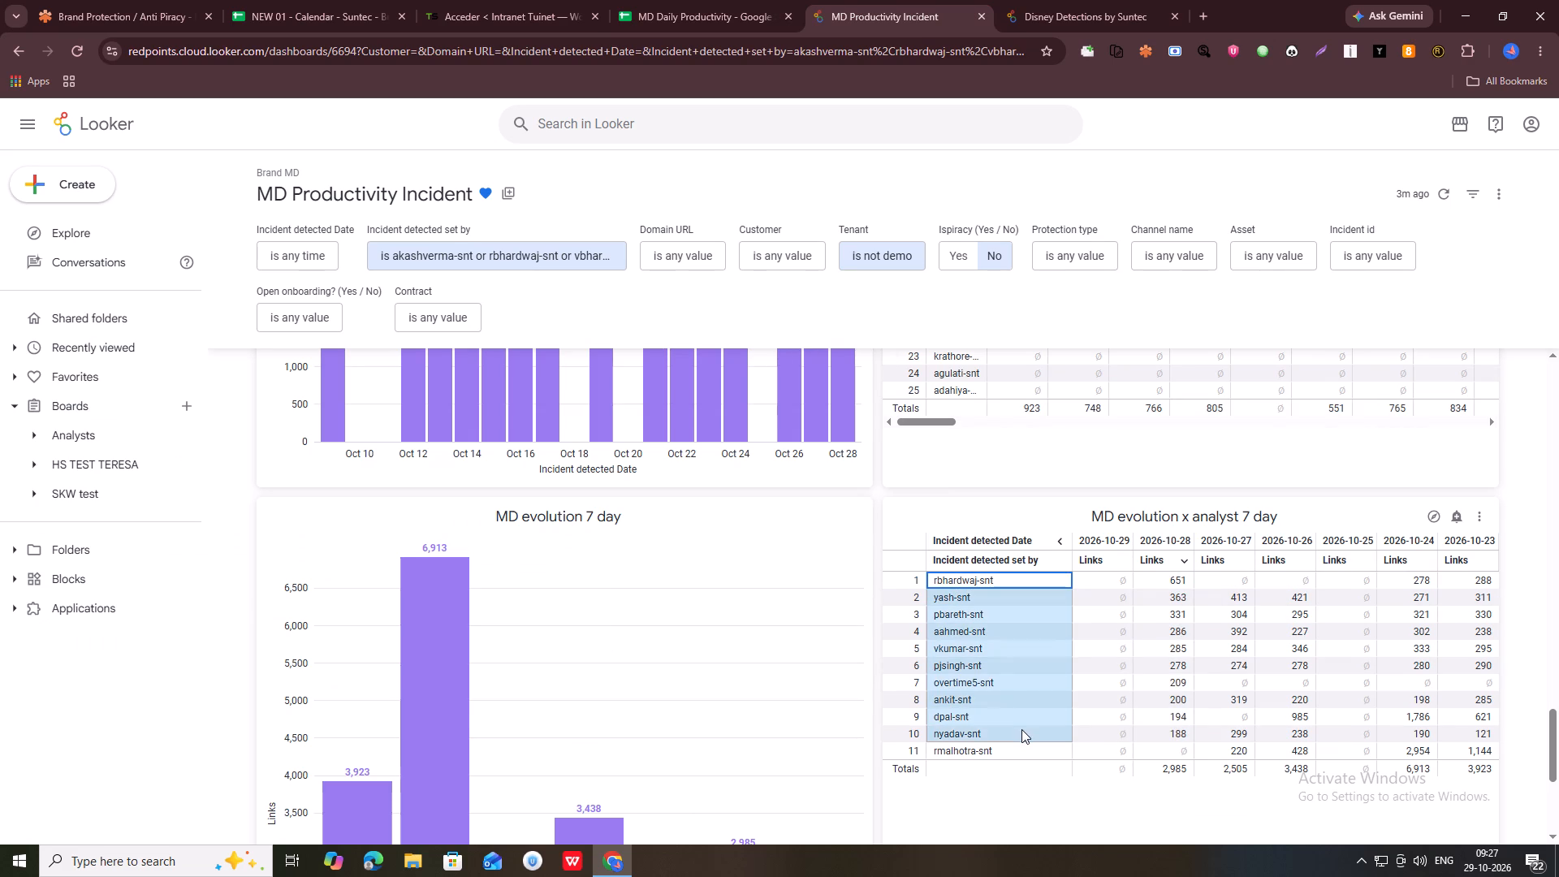
{"action": "key", "text": "ctrl+c"}
{"action": "left_click", "coordinate": [635, 0]}
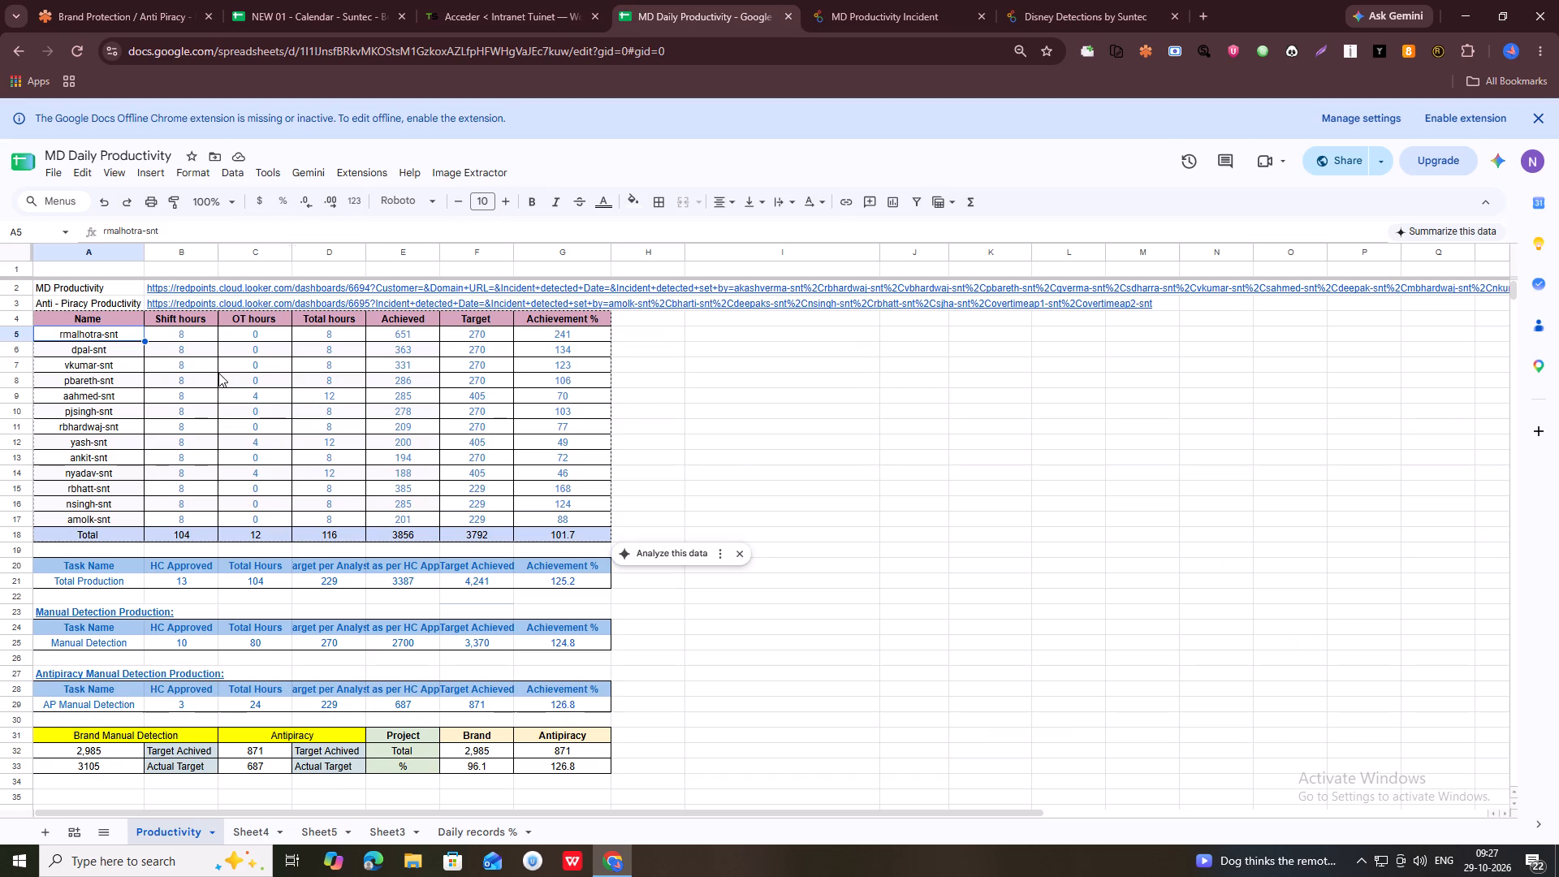
{"action": "key", "text": "ctrl+v"}
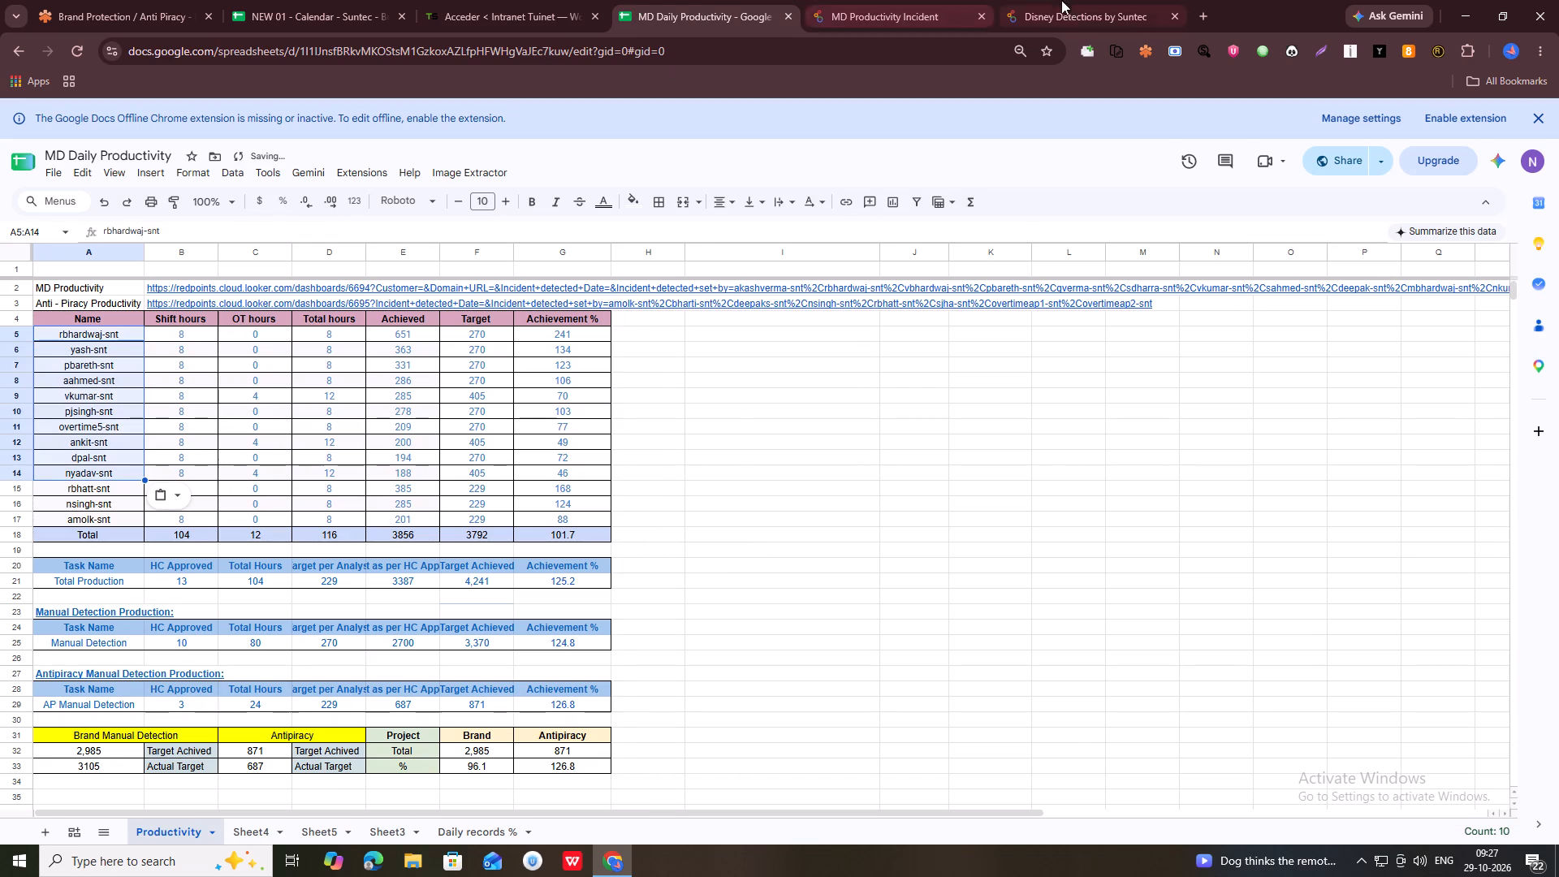
Open the Antipiracy MD Productivity Incident dashboard through the Anti - Piracy Productivity link in the Productivity sheet.
{"action": "left_click", "coordinate": [1078, 0]}
{"action": "left_click", "coordinate": [973, 0]}
{"action": "left_click", "coordinate": [724, 0]}
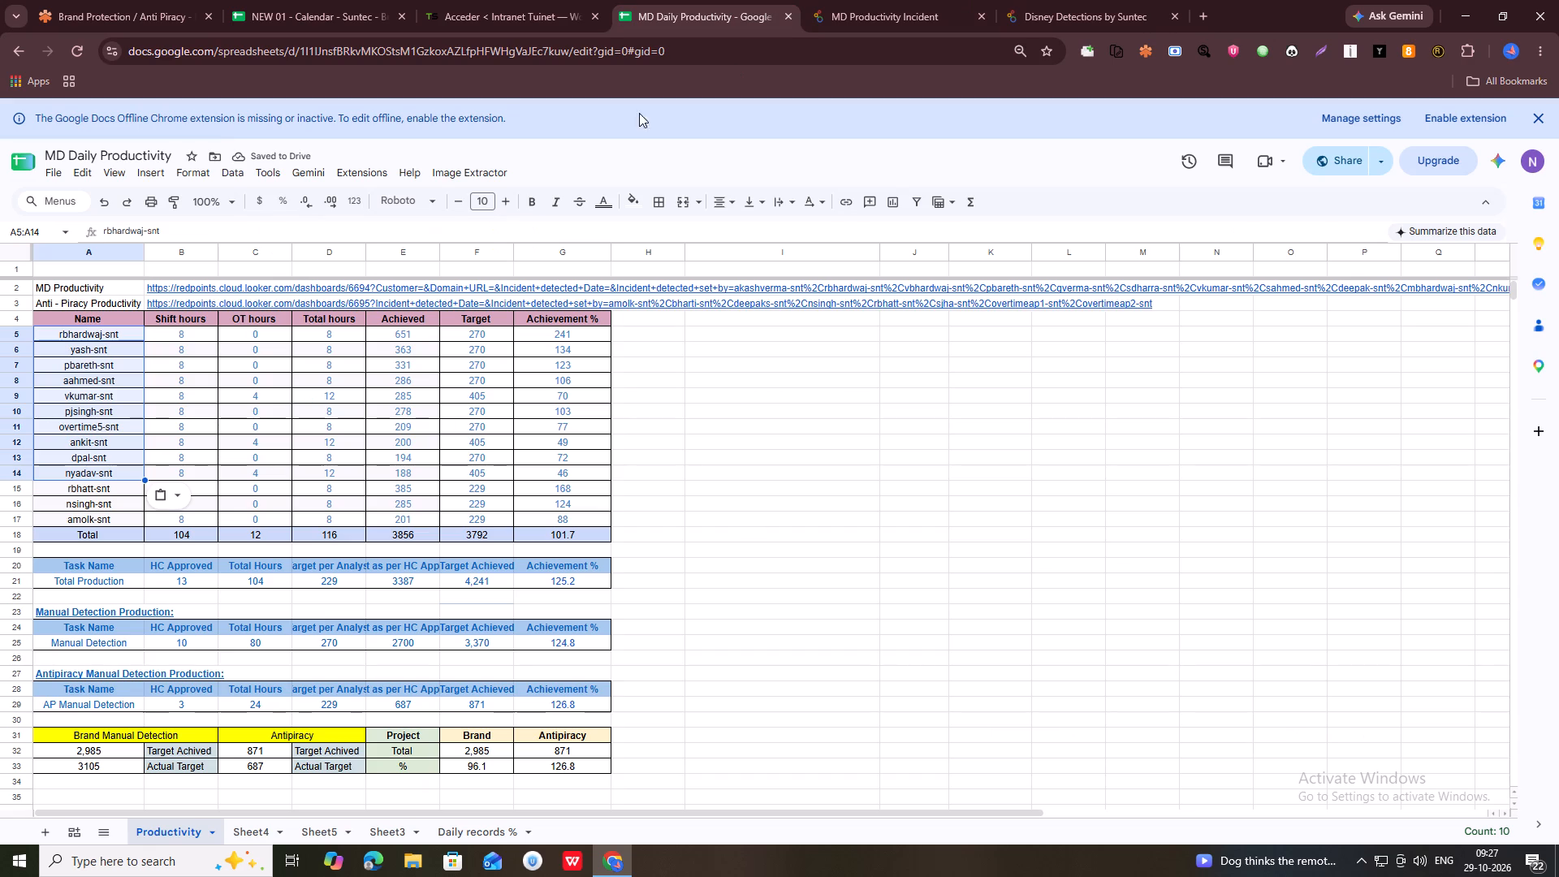
{"action": "left_click", "coordinate": [177, 300]}
{"action": "left_click", "coordinate": [232, 332]}
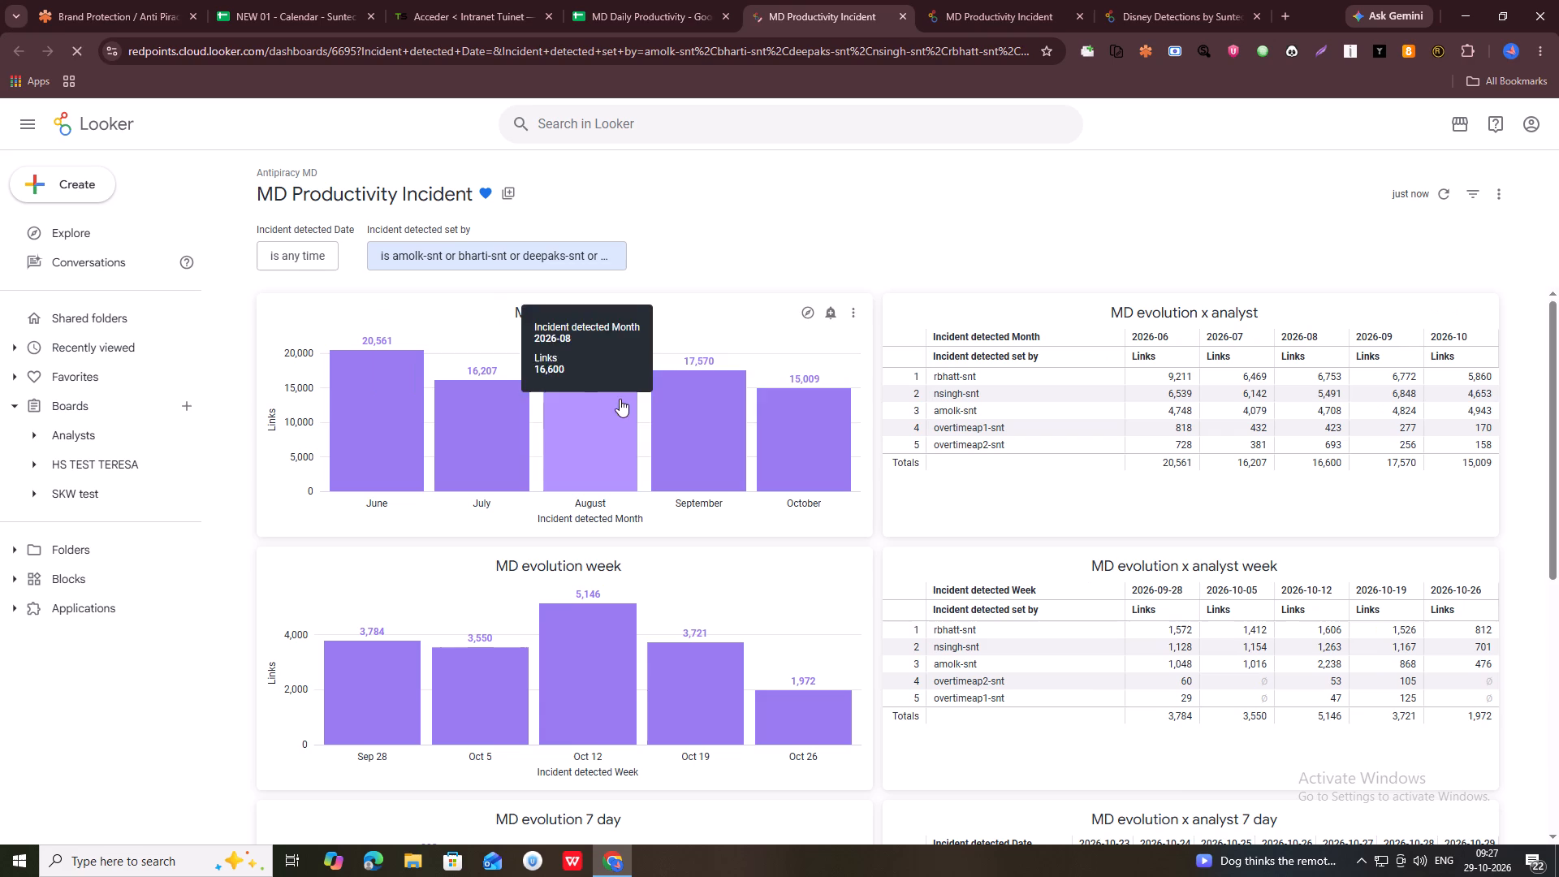
Sort the antipiracy MD evolution x analyst 7 day table by newest date first and by 2026-10-28 links in descending order.
{"action": "scroll", "coordinate": [1281, 577], "scroll_direction": "down", "scroll_amount": 19}
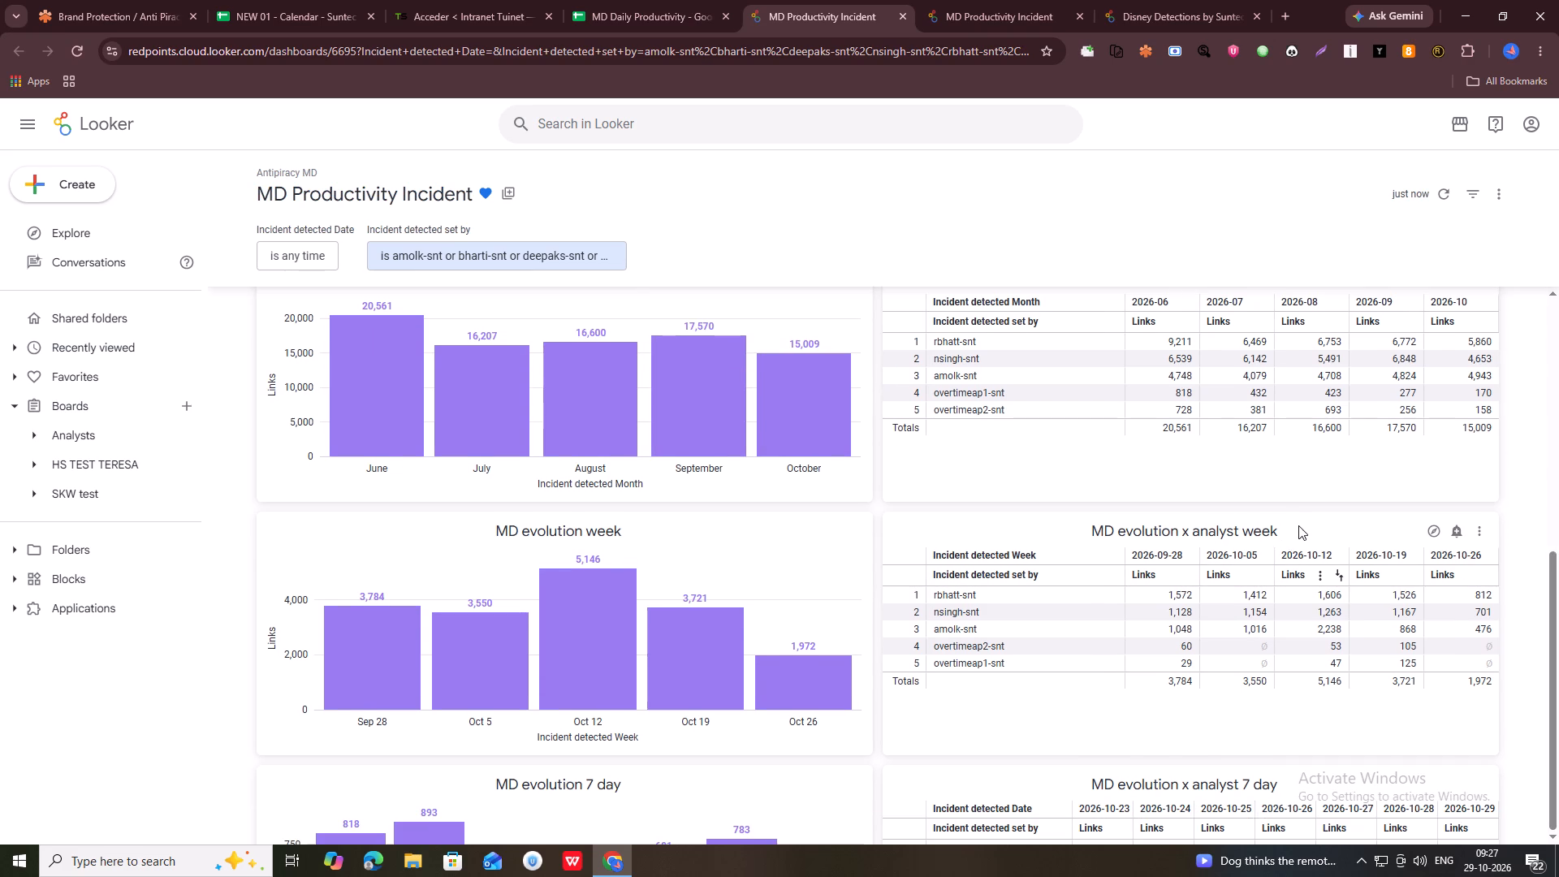
{"action": "scroll", "coordinate": [1298, 525], "scroll_direction": "down", "scroll_amount": 14}
{"action": "scroll", "coordinate": [1298, 534], "scroll_direction": "down", "scroll_amount": 8}
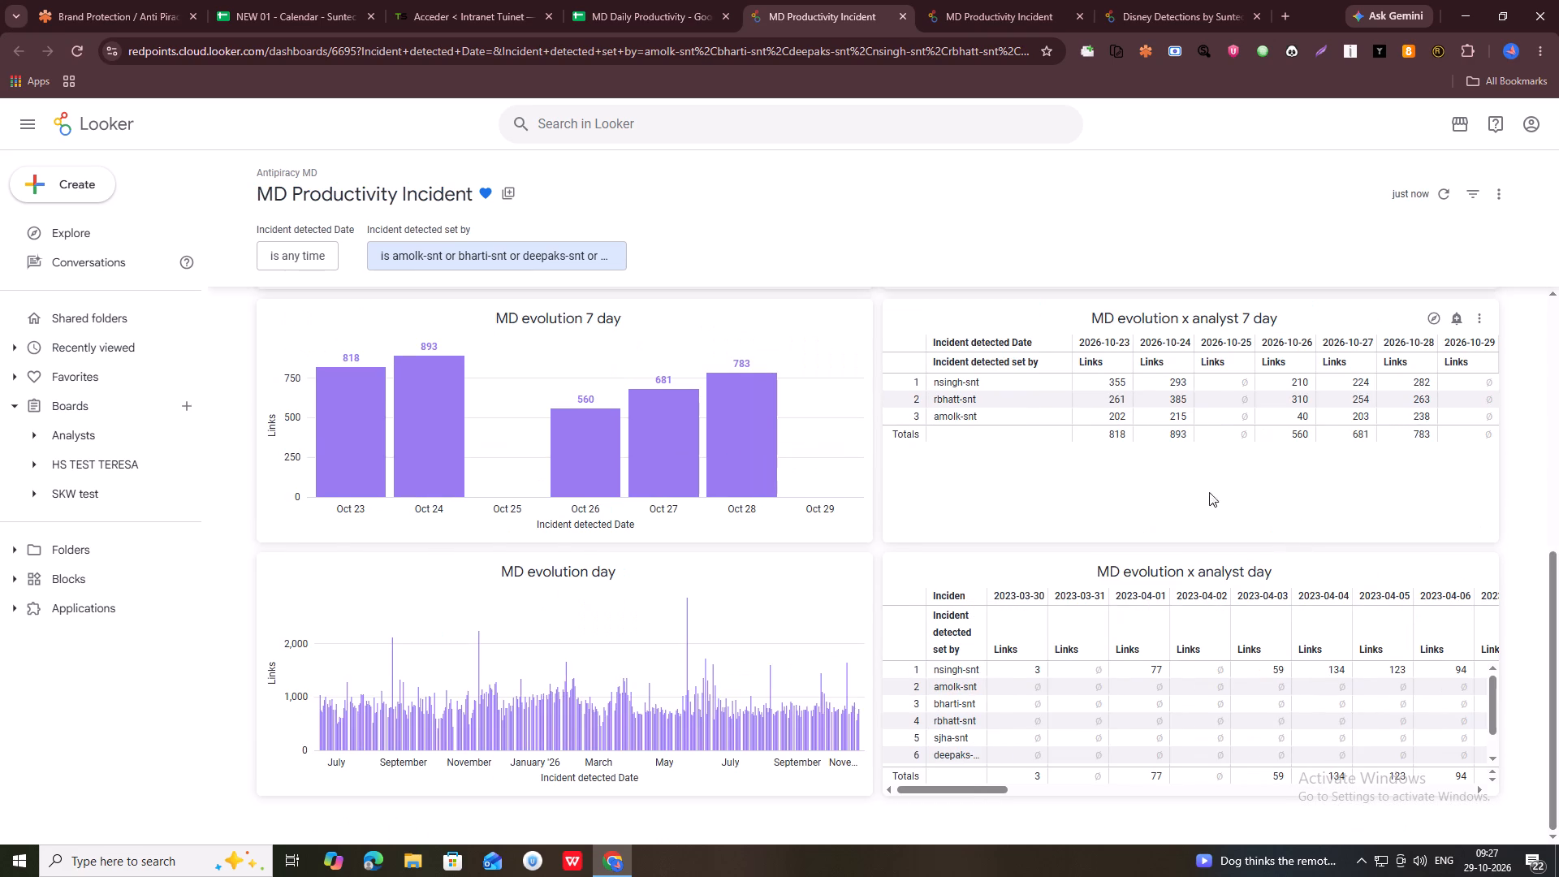
{"action": "left_click", "coordinate": [1064, 335]}
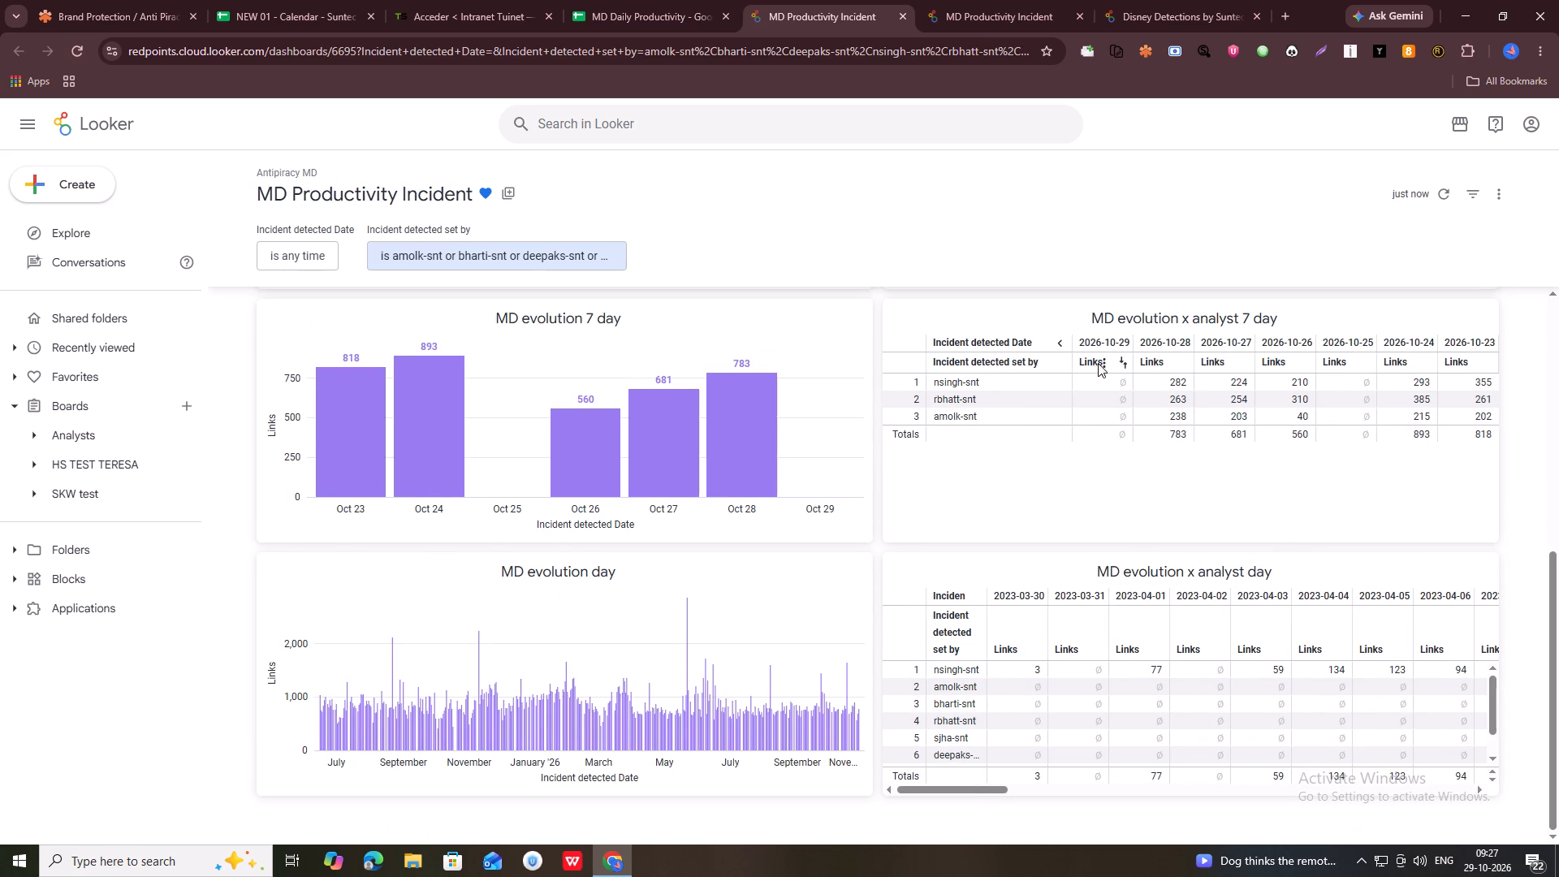
{"action": "left_click", "coordinate": [1180, 367]}
Copy the three antipiracy 2026-10-28 link counts into the Productivity sheet's Achieved column, starting at E15.
{"action": "left_click_drag", "start_coordinate": [1143, 381], "coordinate": [1146, 413]}
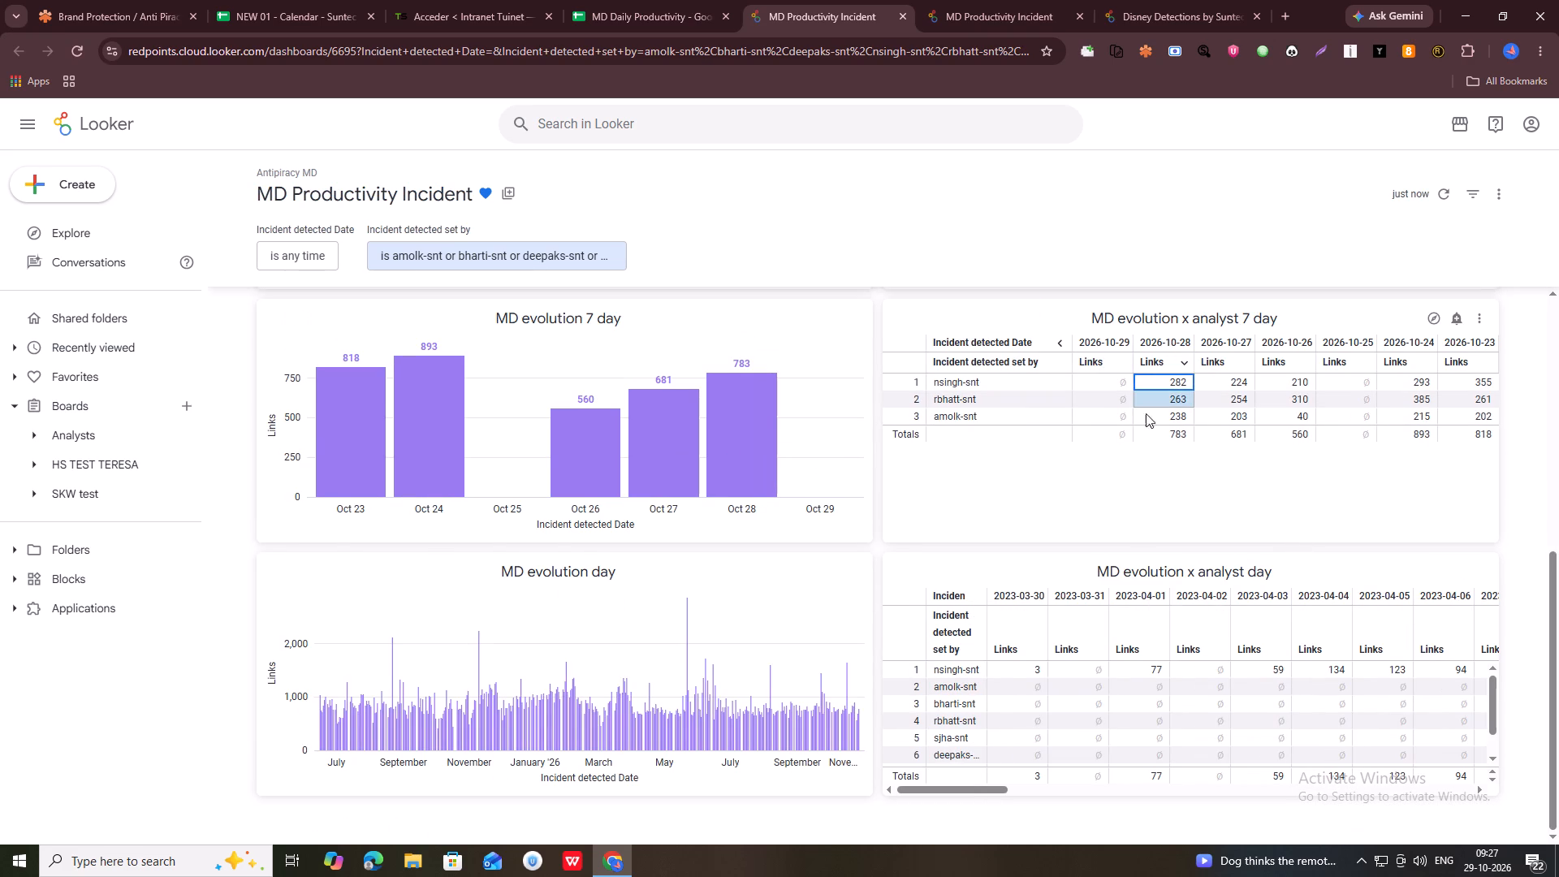
{"action": "left_click_drag", "start_coordinate": [1146, 413], "coordinate": [1147, 425]}
{"action": "key", "text": "ctrl+c"}
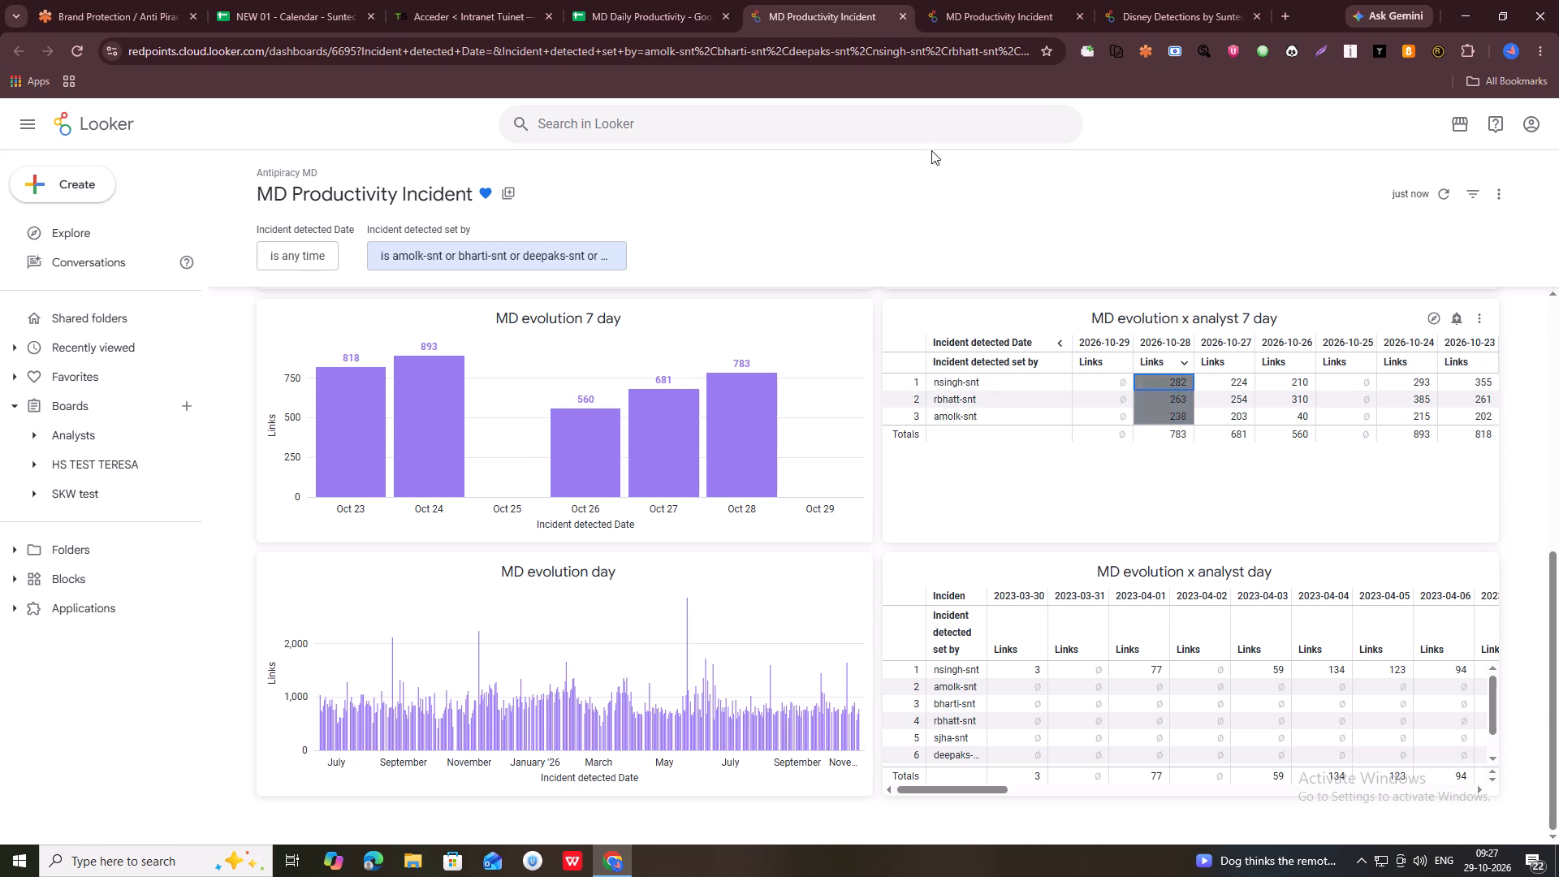
{"action": "left_click", "coordinate": [686, 0]}
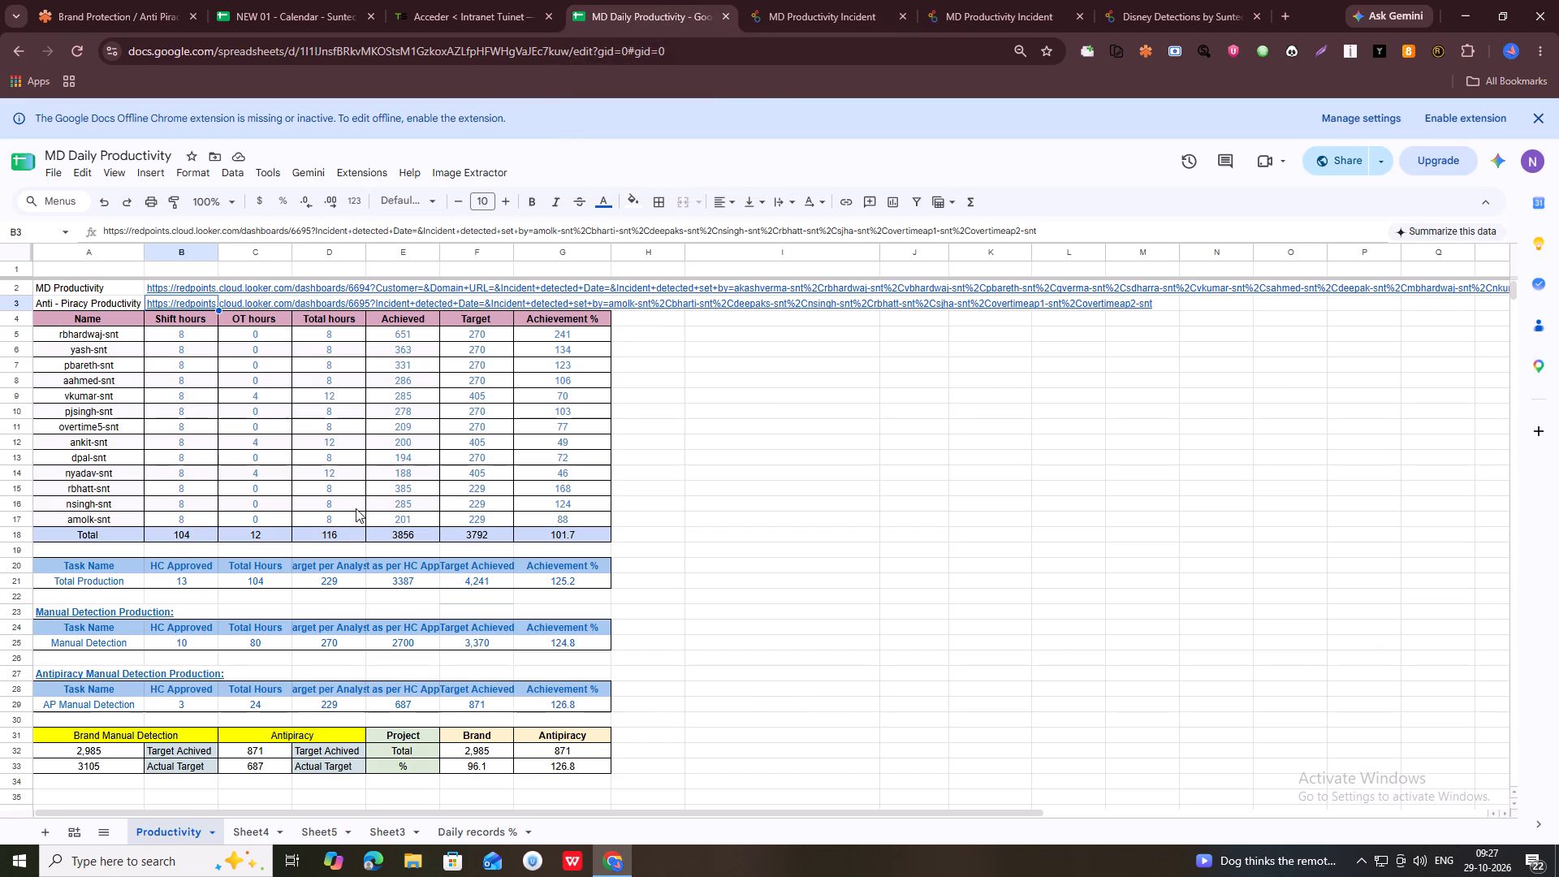
{"action": "left_click", "coordinate": [400, 490]}
{"action": "key", "text": "ctrl+v"}
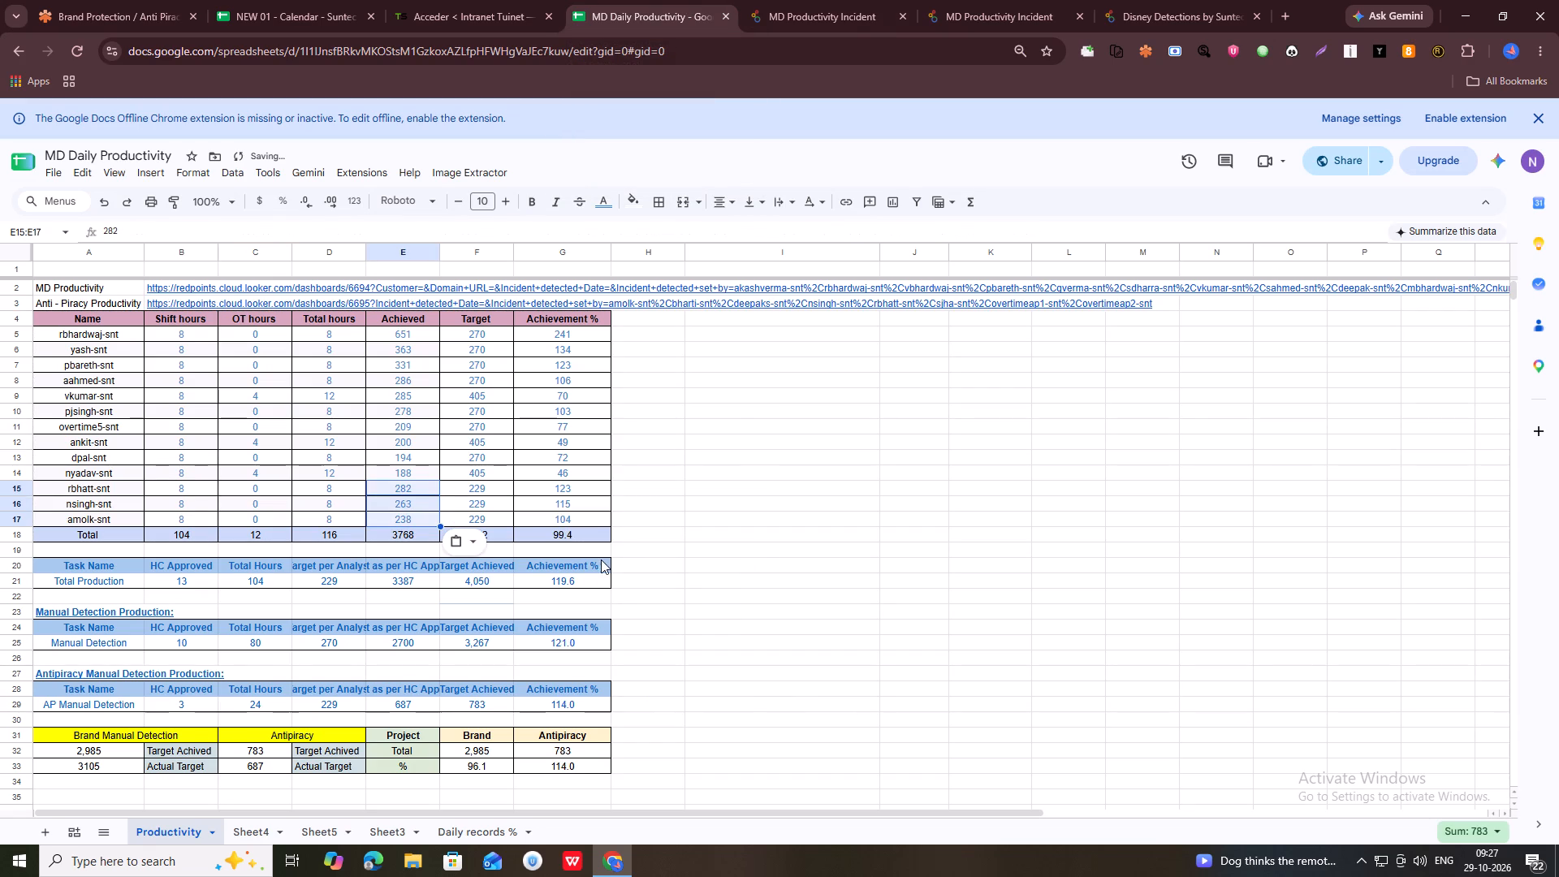
Copy the three matching antipiracy analyst usernames into the Productivity sheet's Name column, starting at A15.
{"action": "left_click", "coordinate": [771, 0]}
{"action": "left_click_drag", "start_coordinate": [992, 378], "coordinate": [994, 413]}
{"action": "key", "text": "ctrl+c"}
{"action": "left_click", "coordinate": [689, 0]}
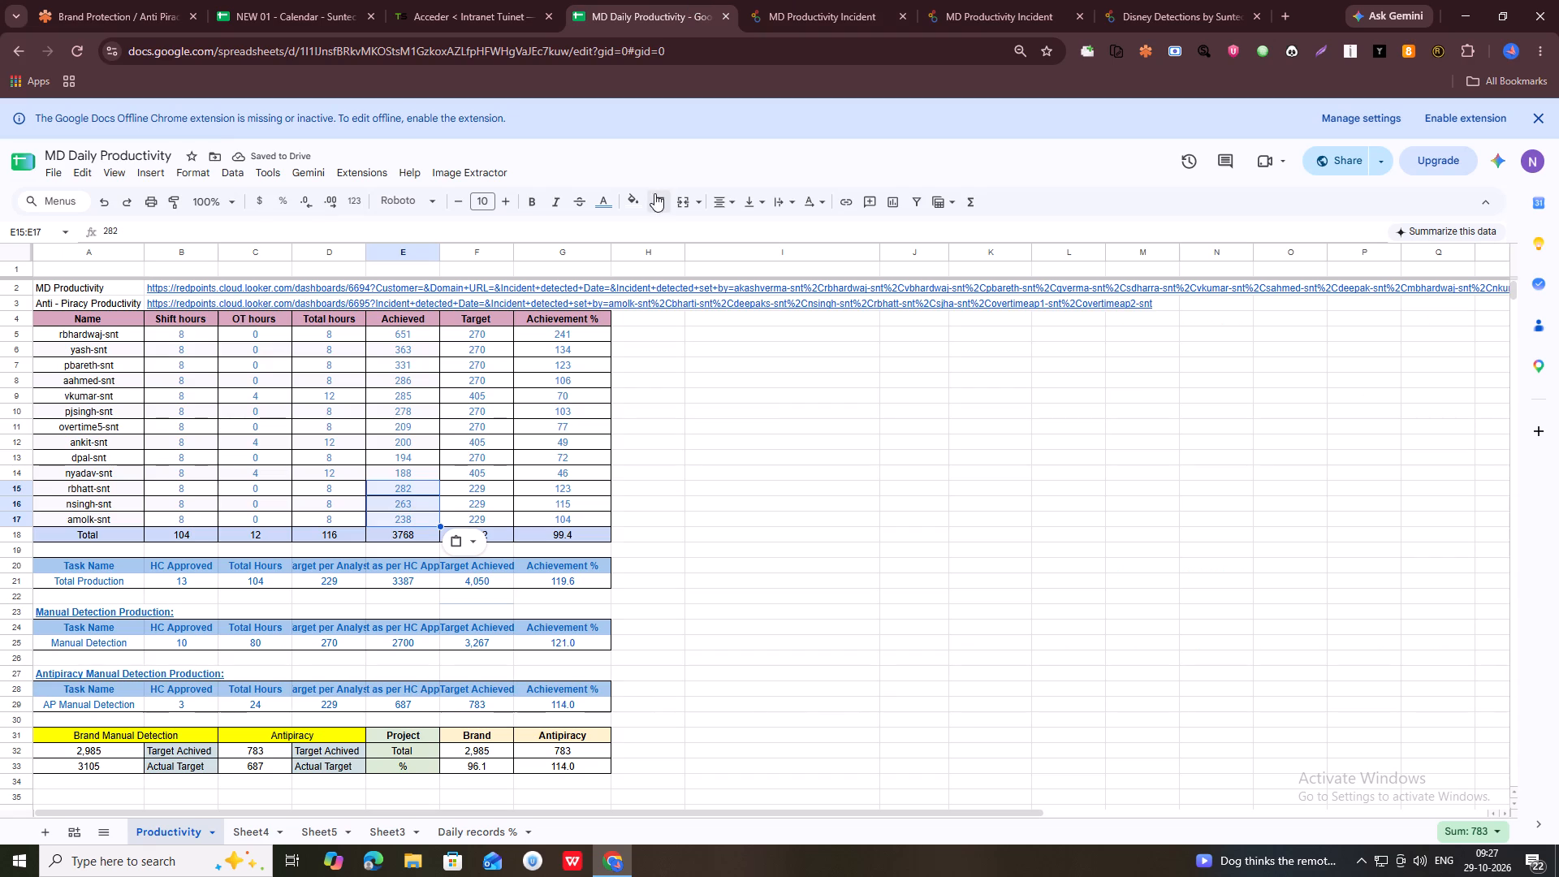
{"action": "left_click", "coordinate": [69, 494]}
{"action": "key", "text": "ctrl+v"}
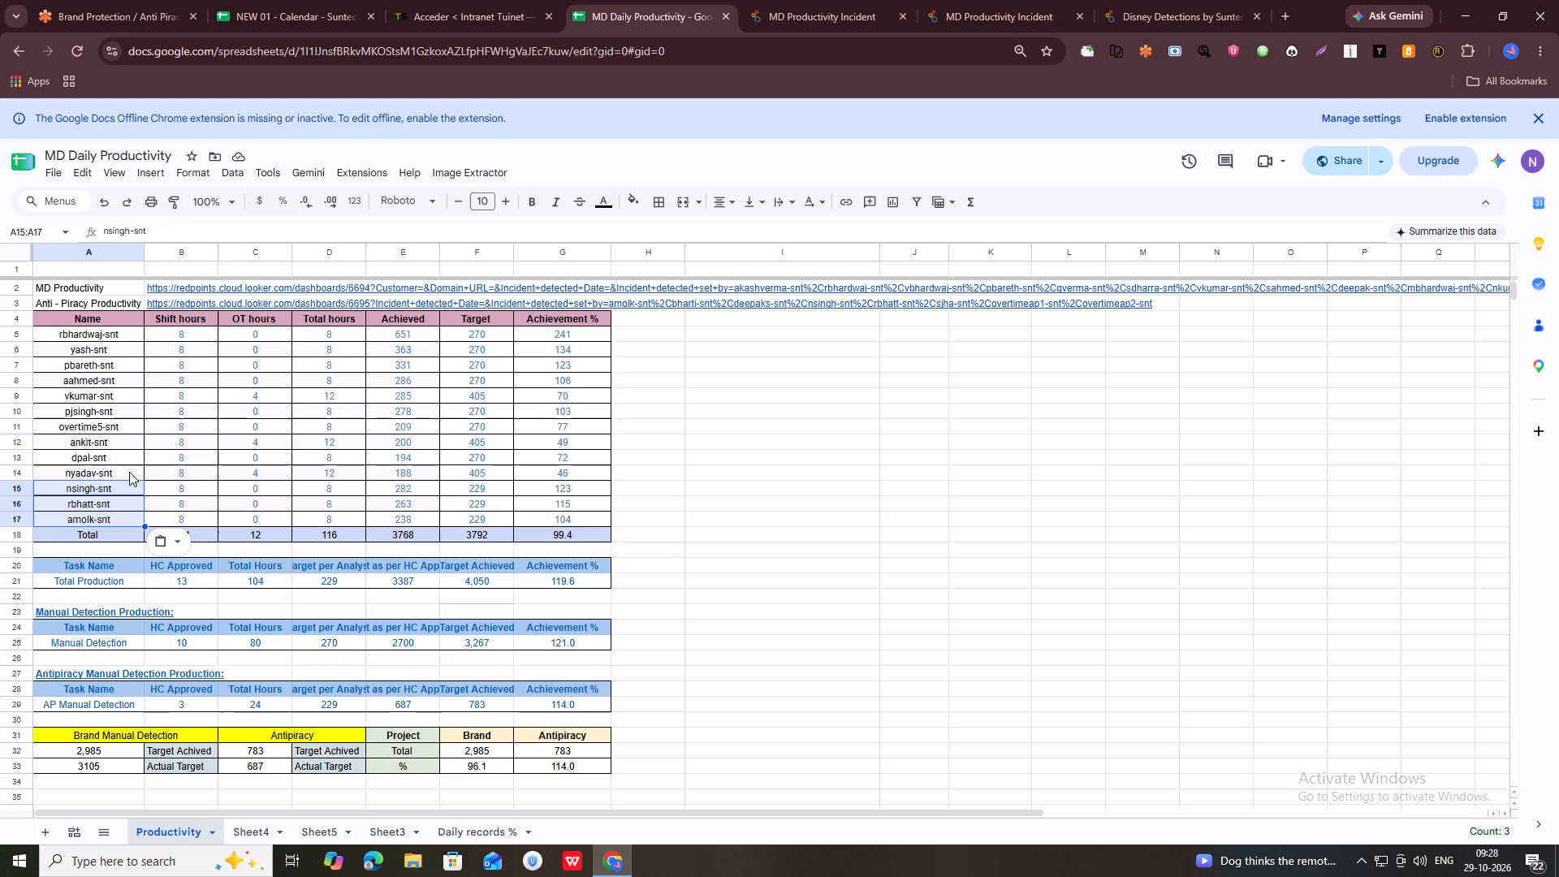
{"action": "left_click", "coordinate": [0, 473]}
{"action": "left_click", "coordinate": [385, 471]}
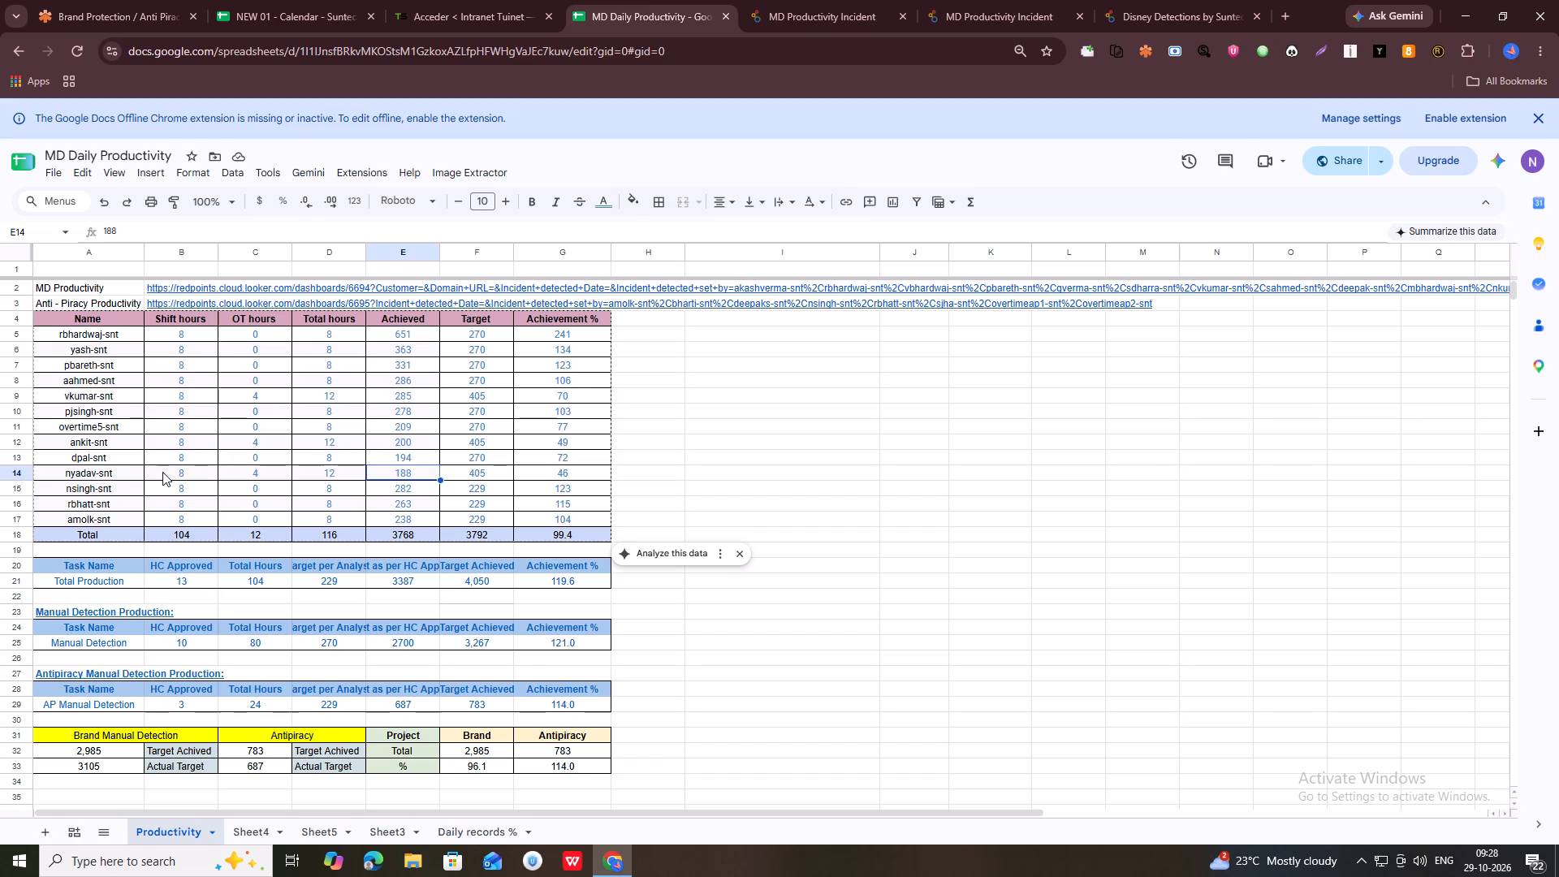